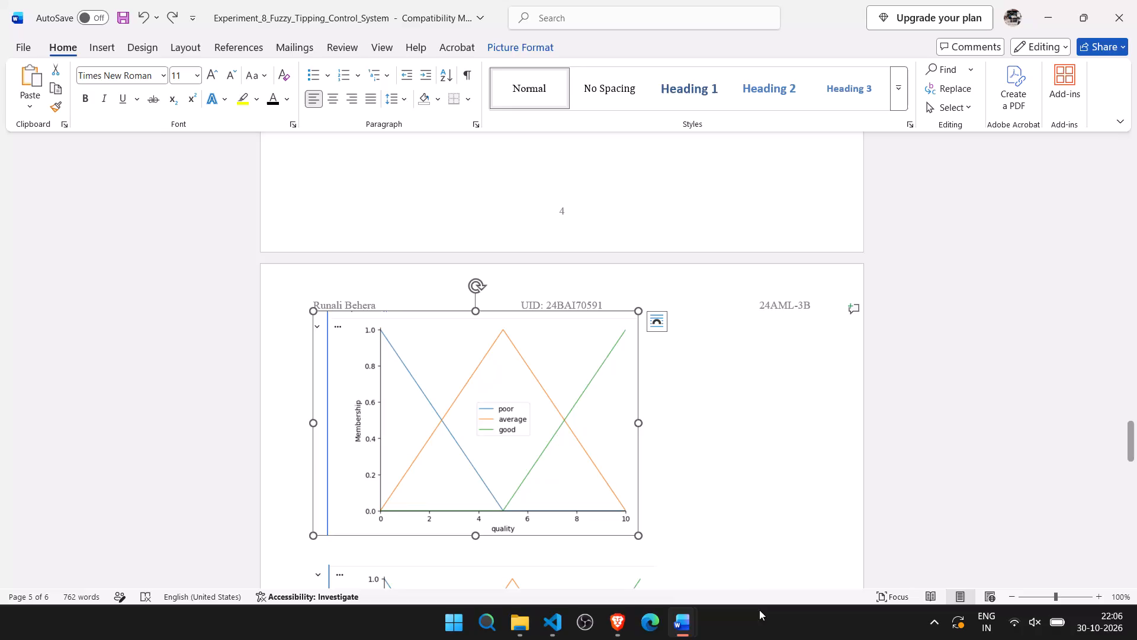
Change the font colour of the whole "7. LEARNING OUTCOMES" heading, including its number, to black.
scroll(650, 555, "down", 3)
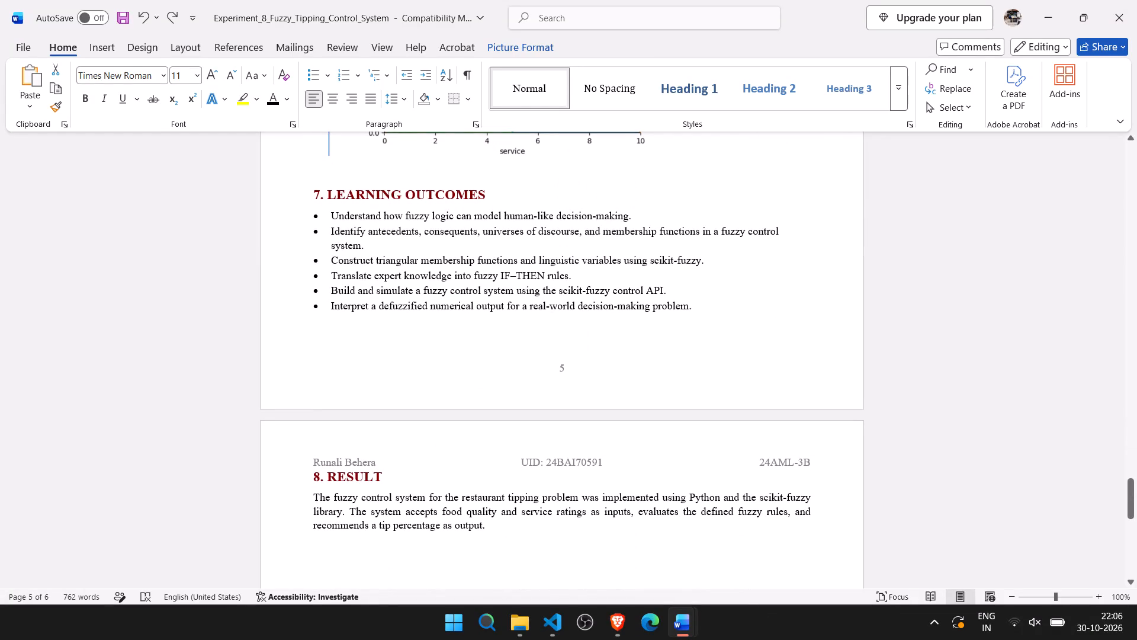
scroll(650, 555, "up", 1)
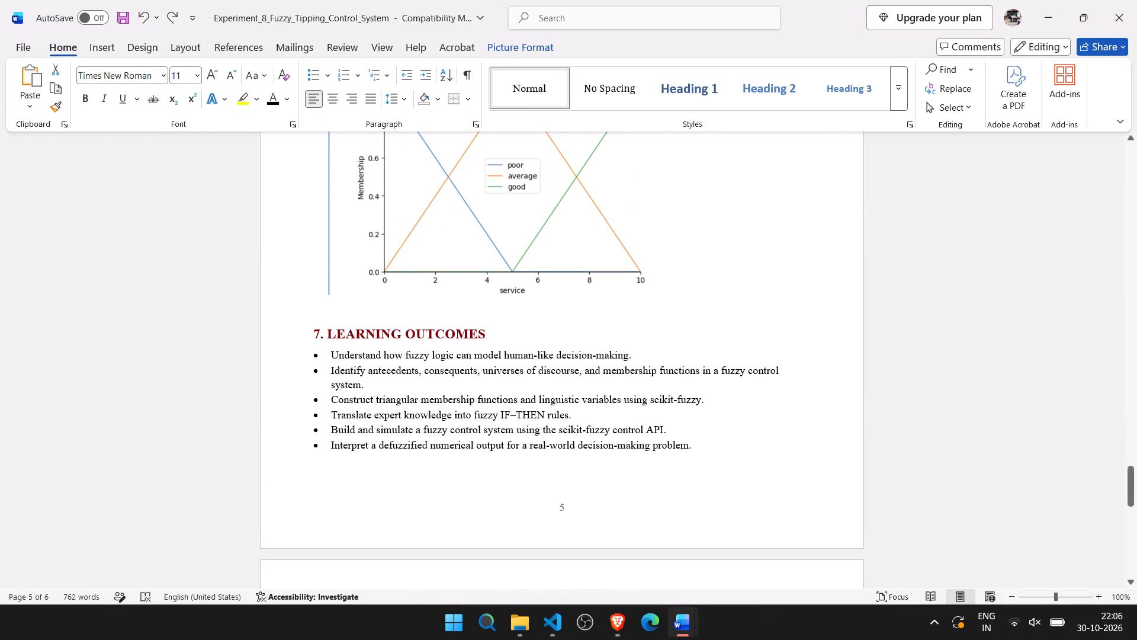
left_click_drag(501, 329, 323, 323)
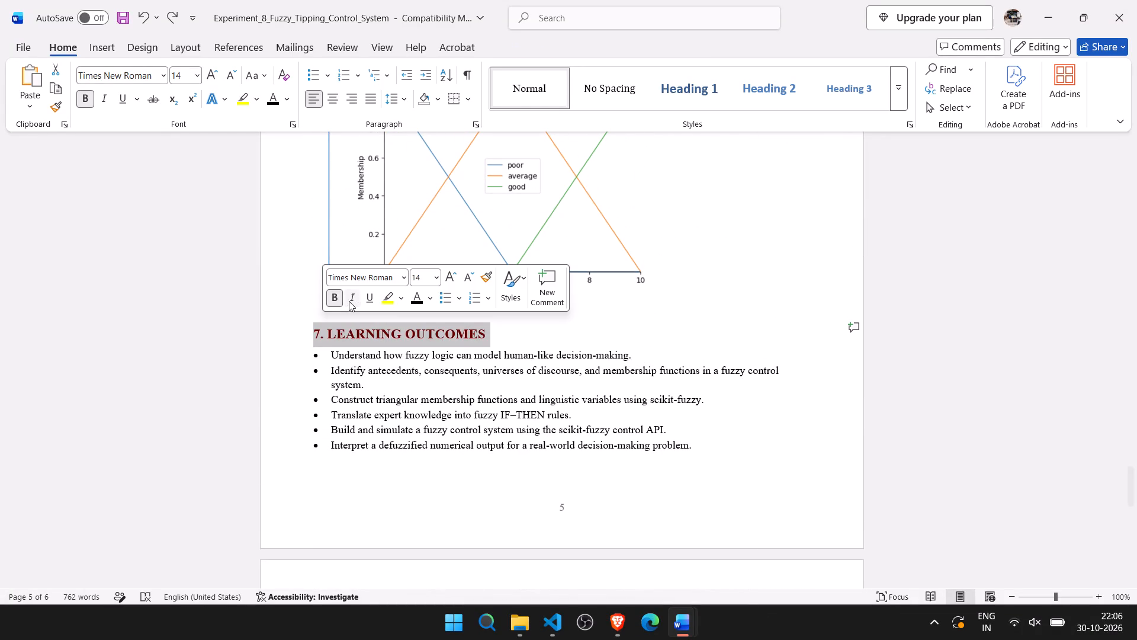
left_click(412, 304)
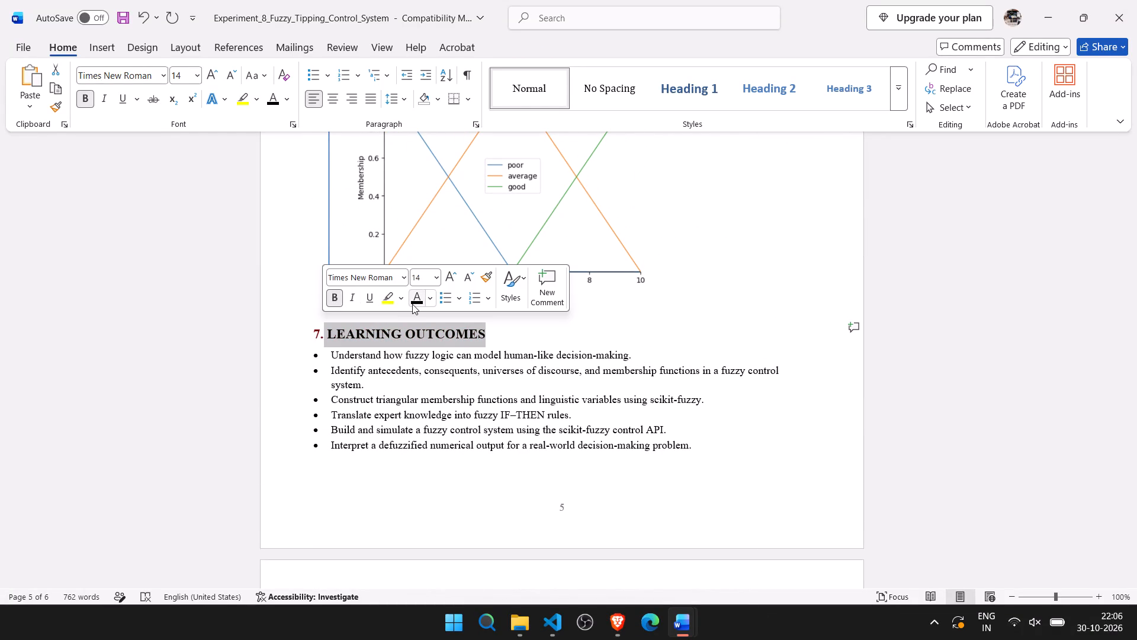
left_click(320, 337)
left_click_drag(311, 332, 316, 332)
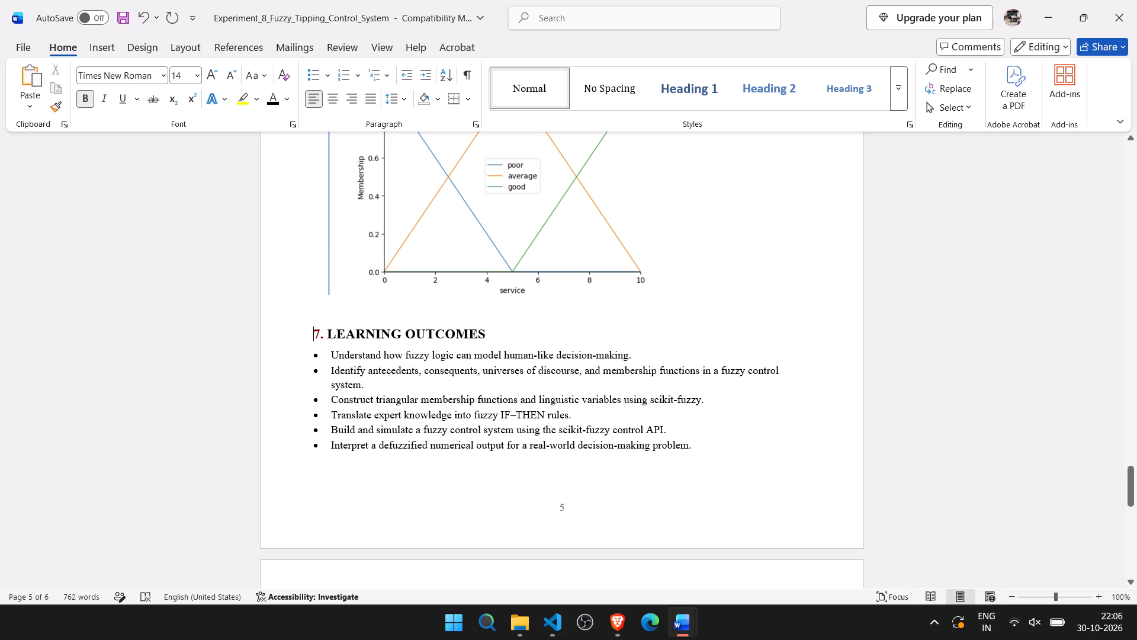
left_click_drag(316, 332, 329, 335)
left_click(420, 306)
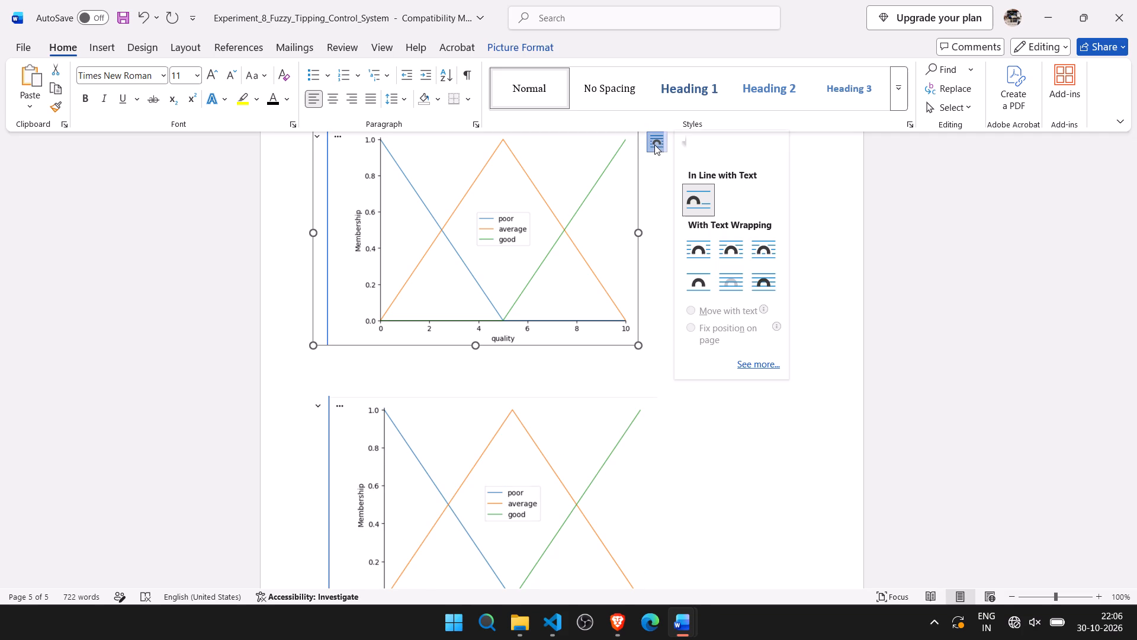
Set the quality plot's text wrapping to Top and Bottom and move the plot upward.
left_click(699, 286)
scroll(586, 256, "up", 1)
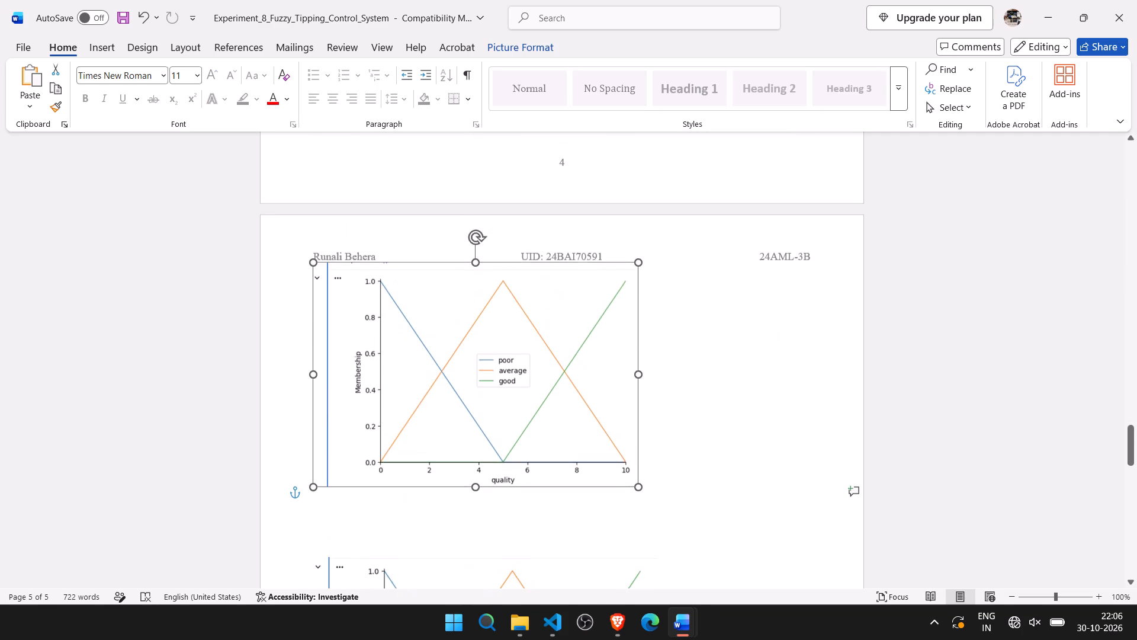
left_click_drag(525, 344, 515, 168)
Set the service plot's text wrapping to Top and Bottom and position it just below the "7. OUTPUT" heading.
scroll(515, 168, "up", 1)
scroll(505, 317, "up", 1)
left_click_drag(496, 451, 478, 411)
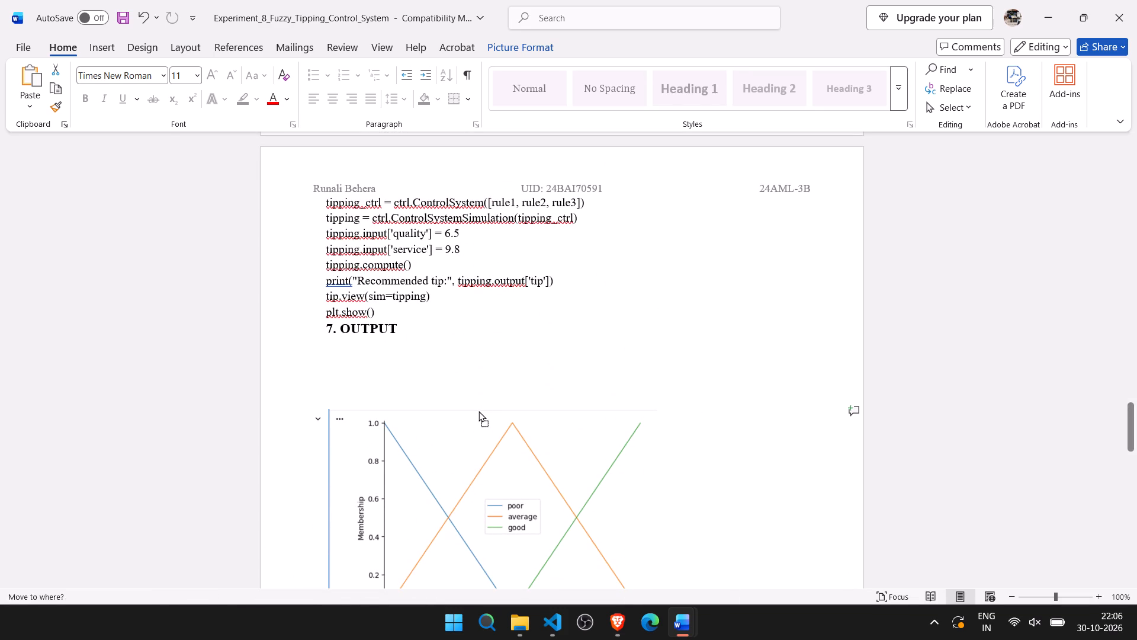
left_click_drag(478, 411, 478, 409)
left_click_drag(482, 466, 467, 390)
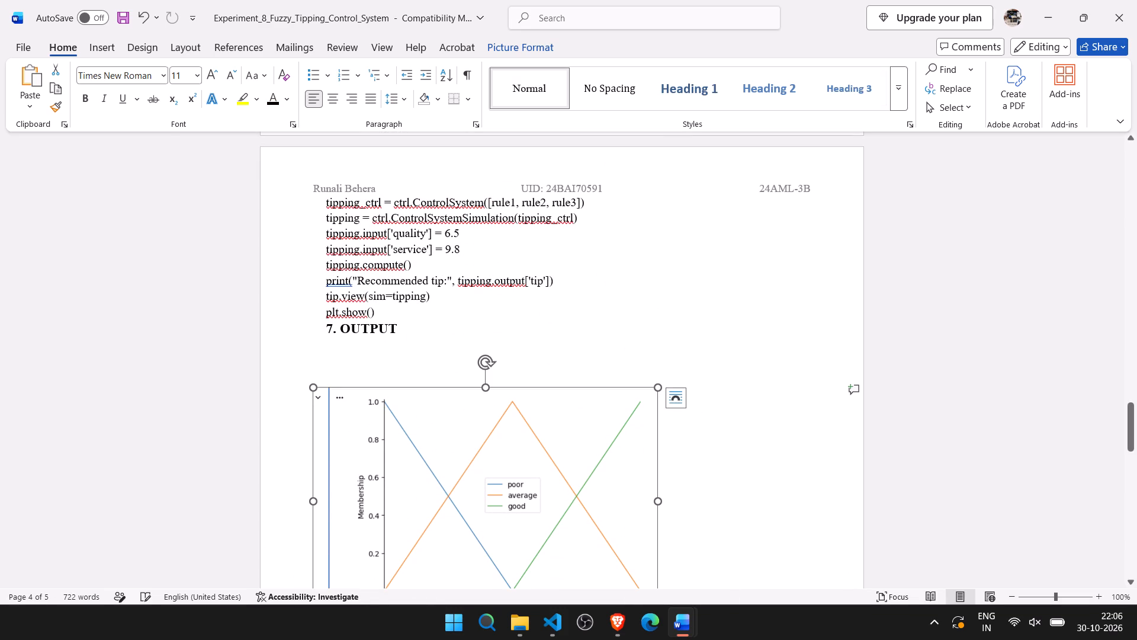
left_click(682, 402)
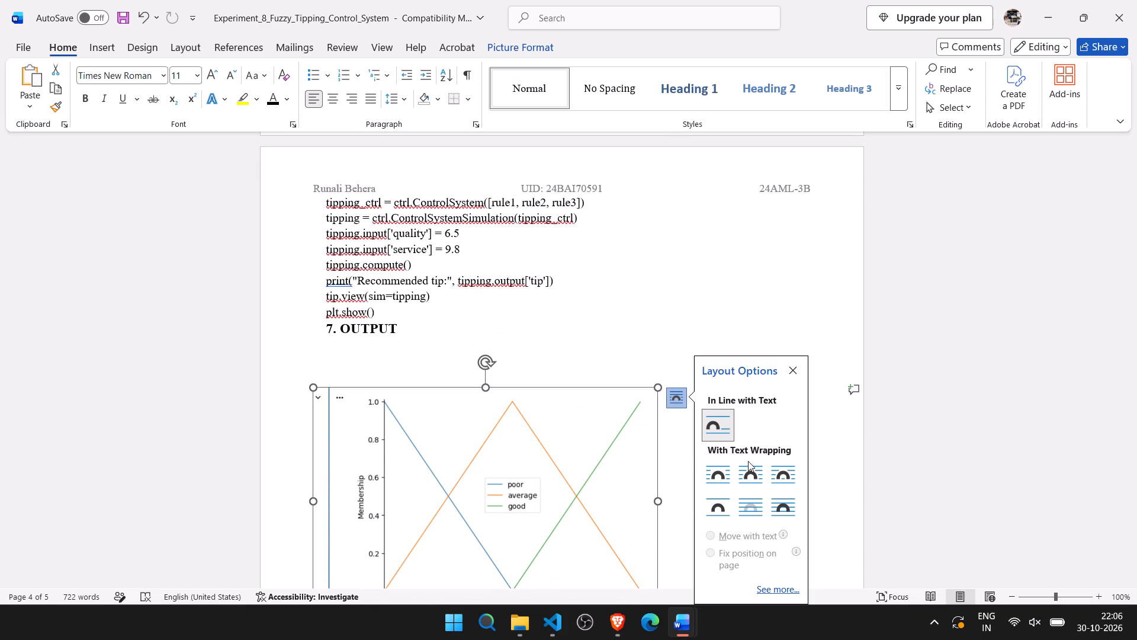
left_click(713, 500)
left_click_drag(516, 536, 522, 507)
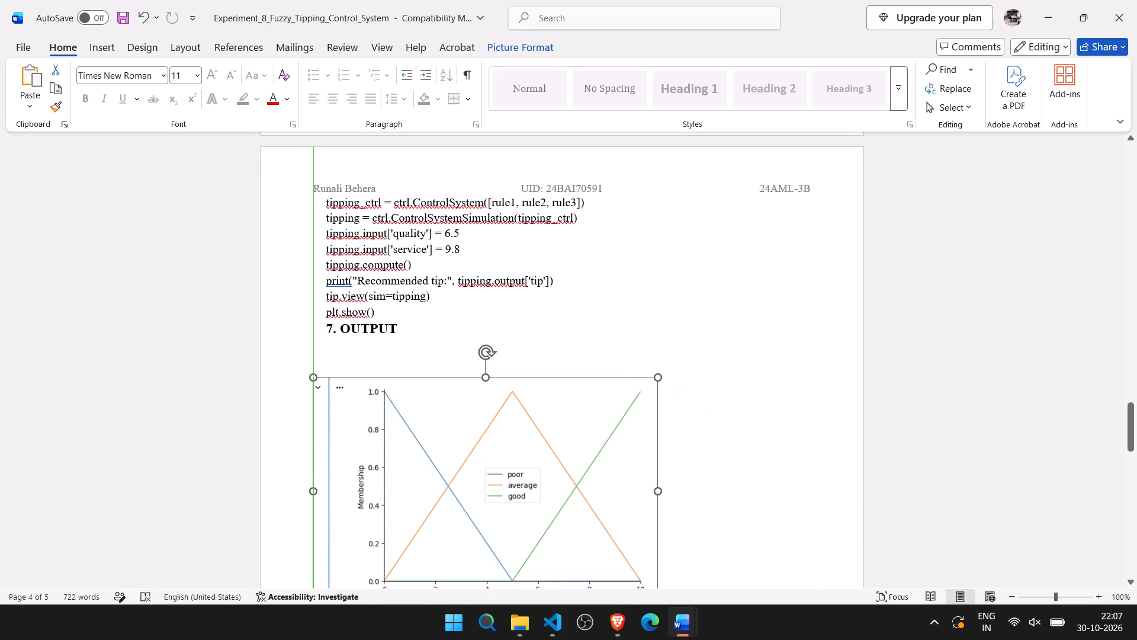
left_click_drag(522, 507, 524, 517)
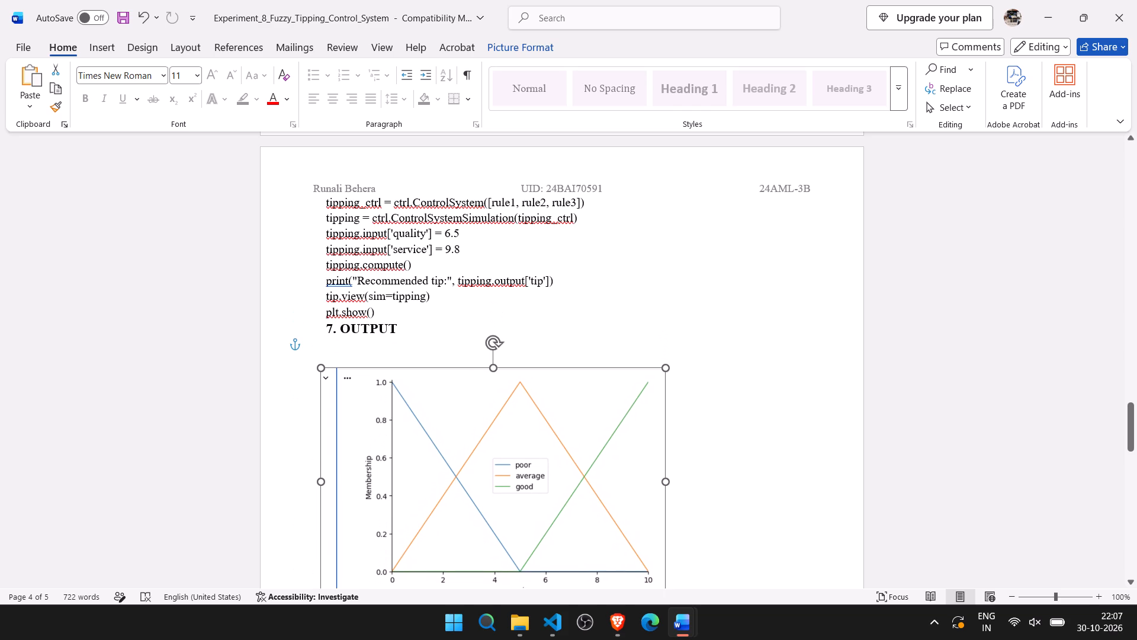
left_click_drag(524, 517, 521, 514)
Insert a blank line above the "7. OUTPUT" heading and nudge the service plot up closer beneath it.
left_click(325, 331)
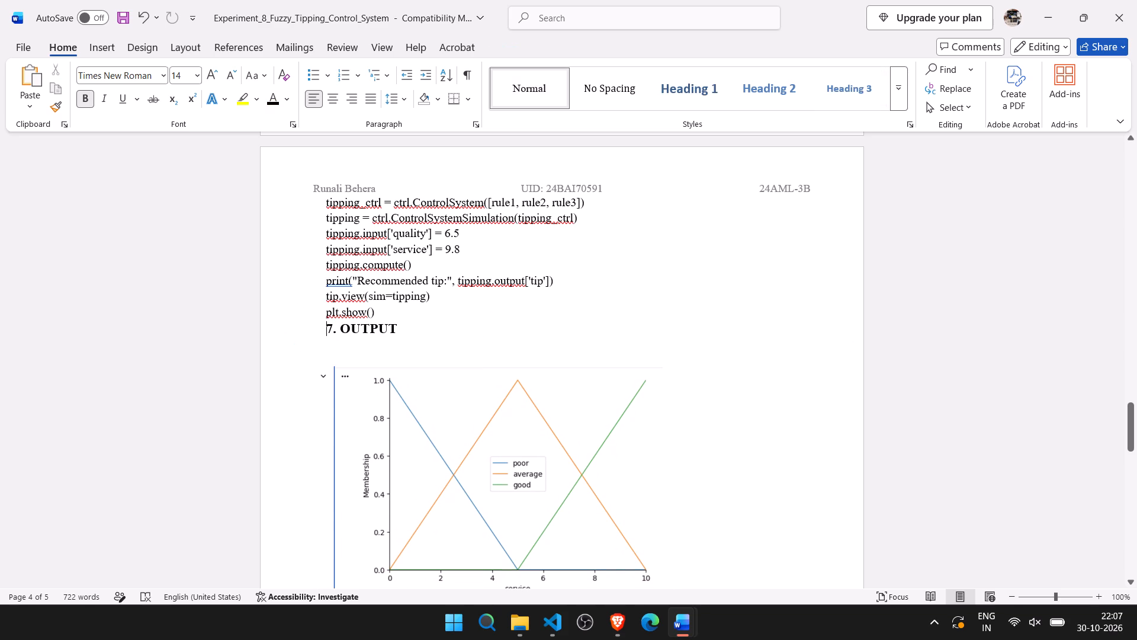
key("Return")
left_click_drag(390, 422, 389, 409)
Move the quality plot from page 5 to page 4, directly beneath the service plot and roughly aligned with it.
scroll(389, 409, "down", 1)
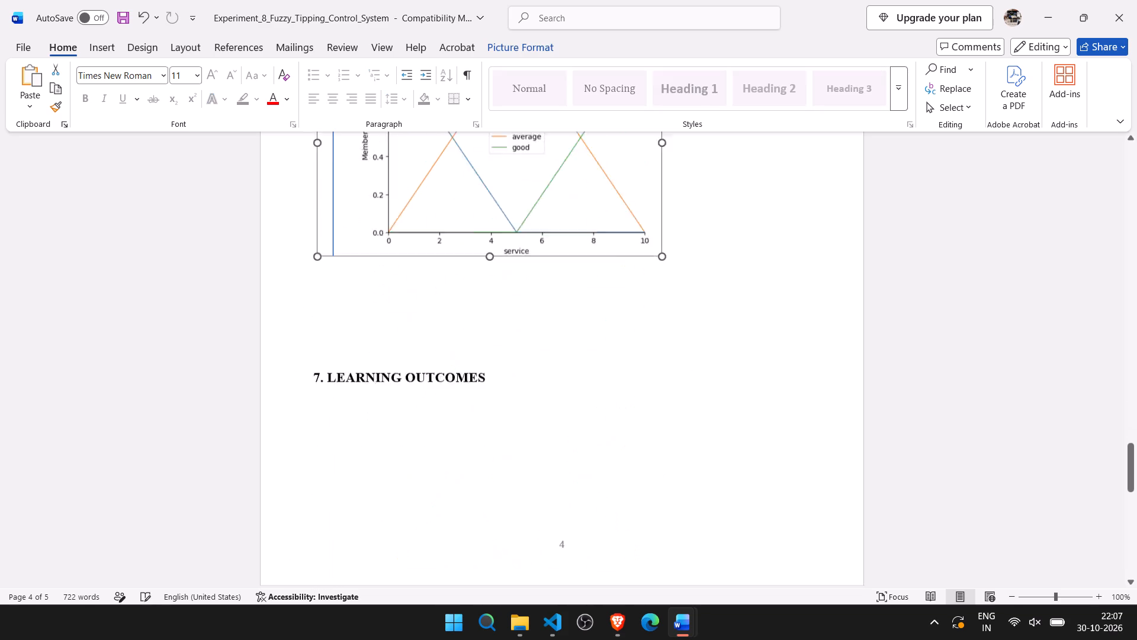
scroll(389, 409, "down", 1)
scroll(371, 325, "down", 1)
scroll(368, 423, "down", 1)
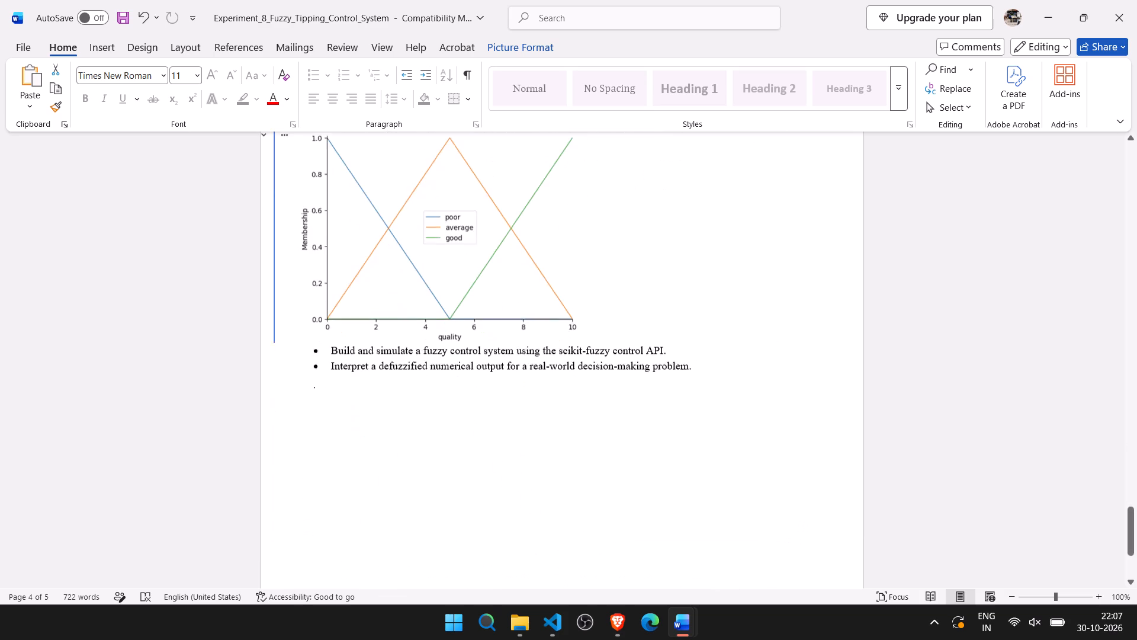
scroll(368, 423, "down", 1)
scroll(377, 334, "up", 1)
left_click_drag(394, 509, 404, 459)
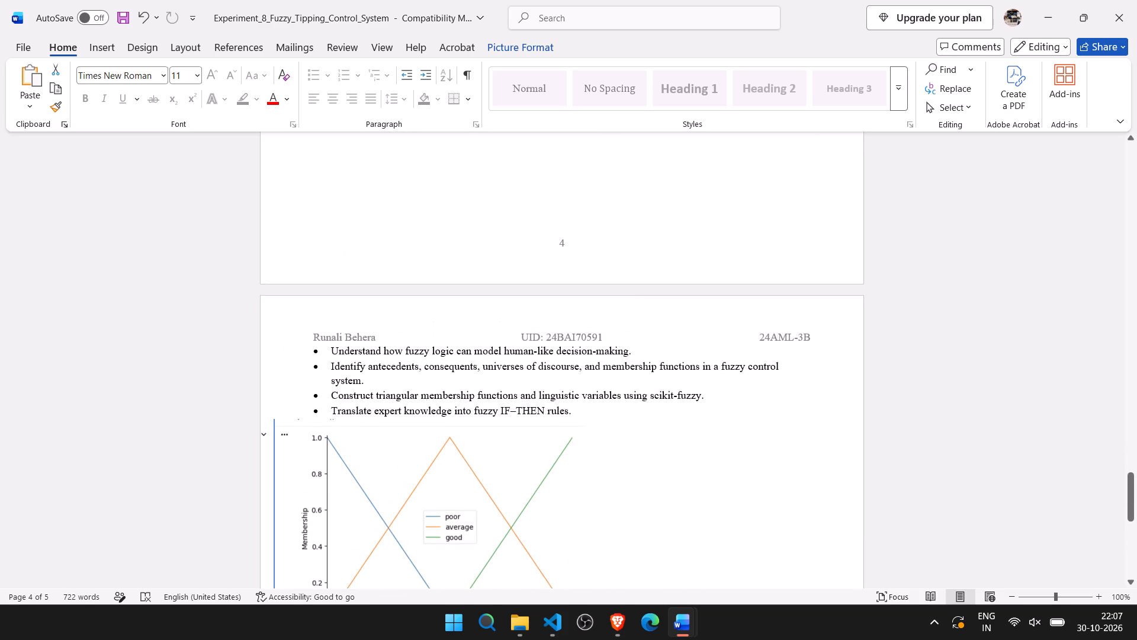
left_click_drag(404, 459, 464, 265)
scroll(464, 265, "up", 1)
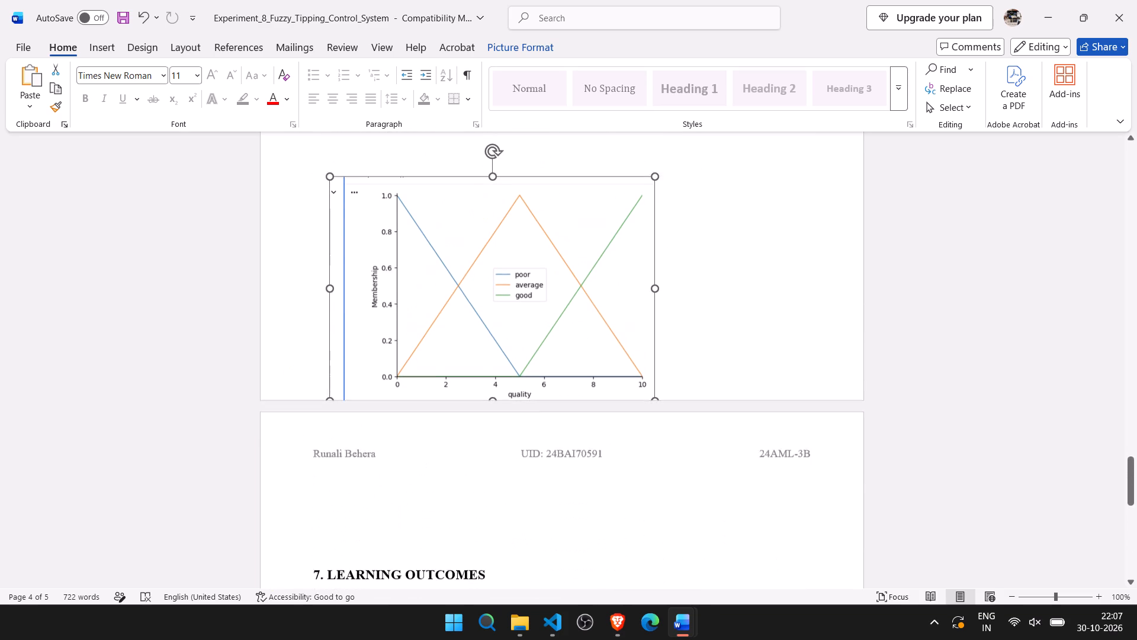
scroll(464, 265, "up", 1)
scroll(470, 383, "up", 1)
left_click_drag(455, 562, 455, 559)
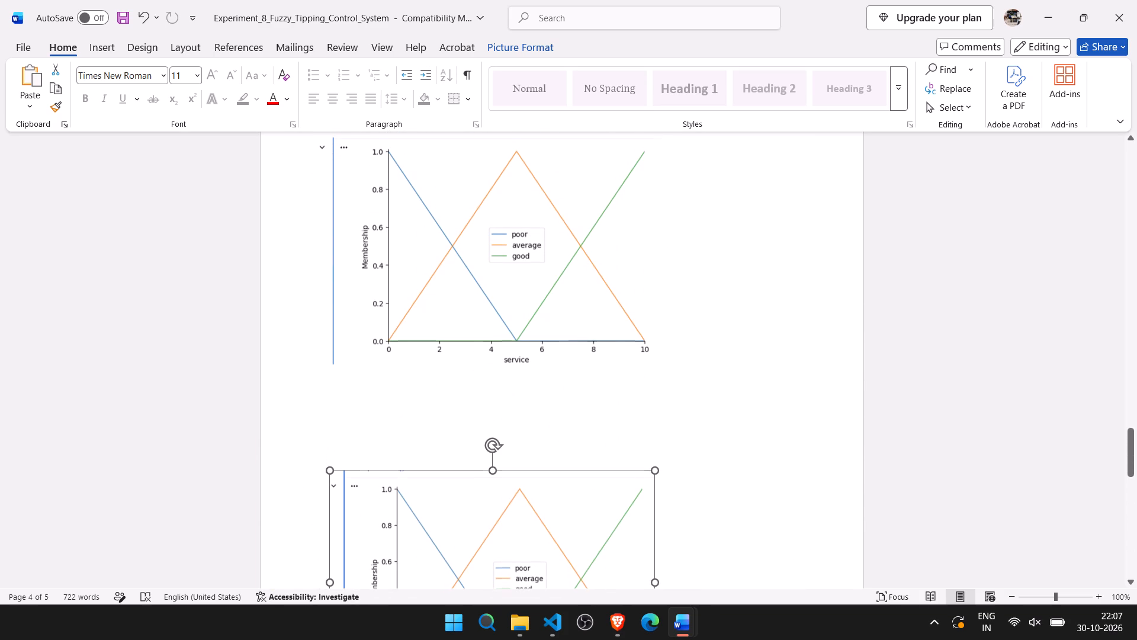
left_click_drag(455, 559, 449, 475)
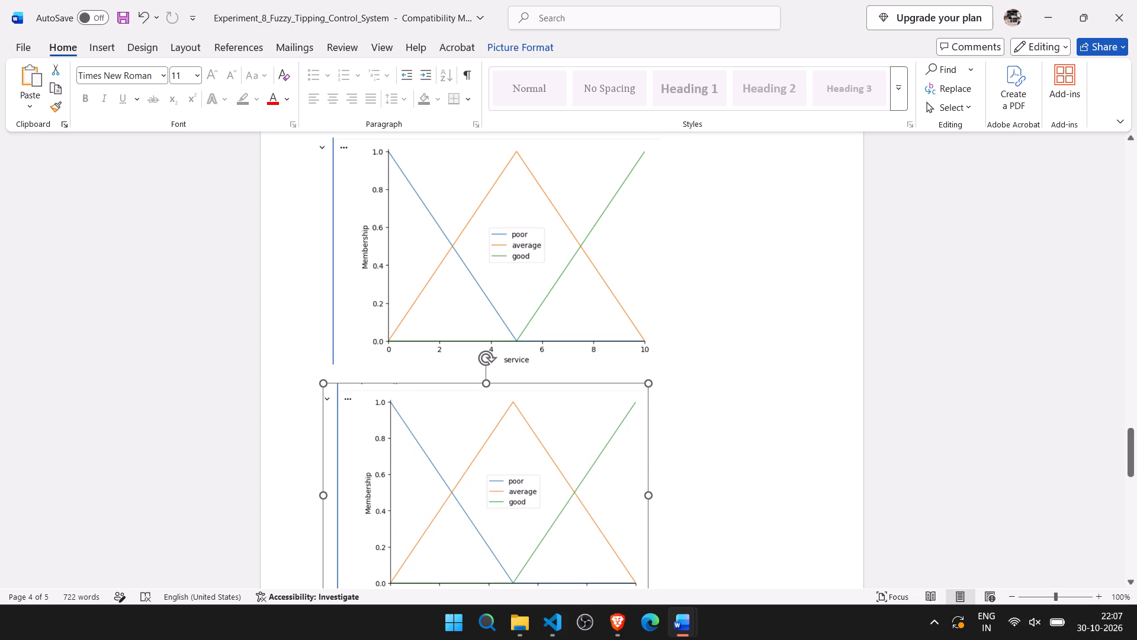
left_click_drag(449, 475, 444, 470)
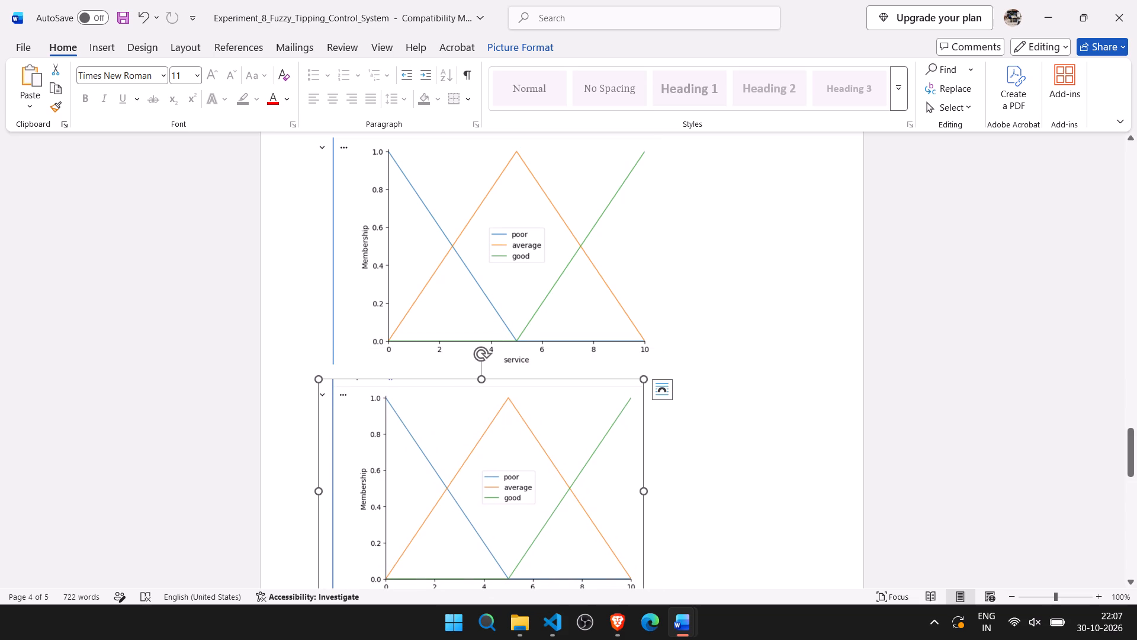
Remove the blank lines above the "7. LEARNING OUTCOMES" heading so it starts at the top of page 5.
scroll(444, 470, "down", 2)
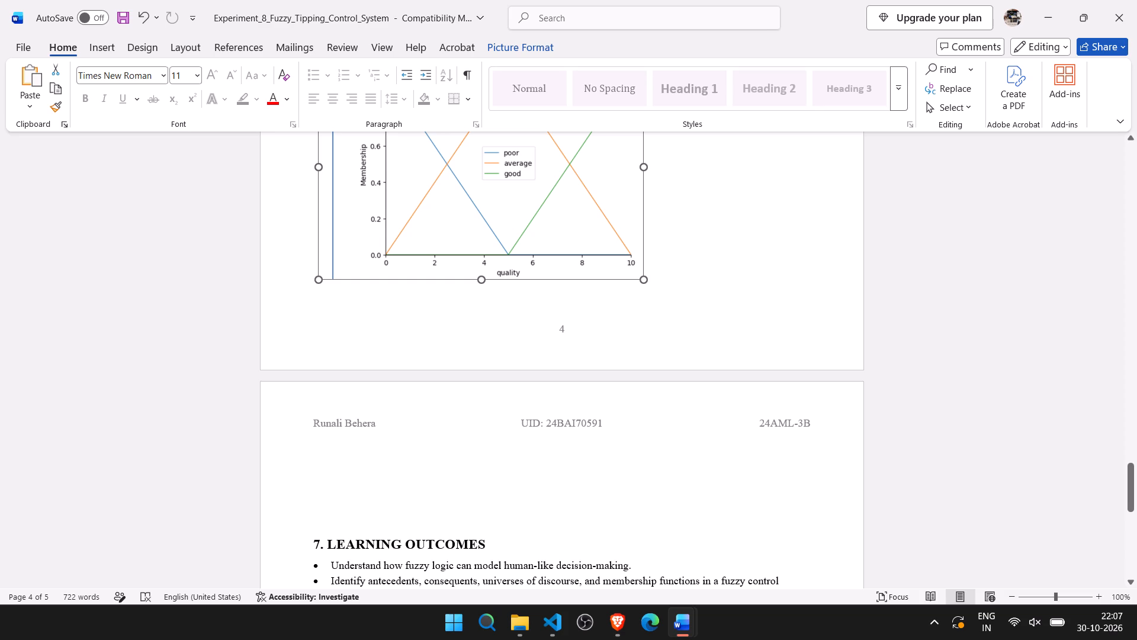
left_click(310, 541)
key("BackSpace")
key("BackSpace")
key("BackSpace")
key("BackSpace")
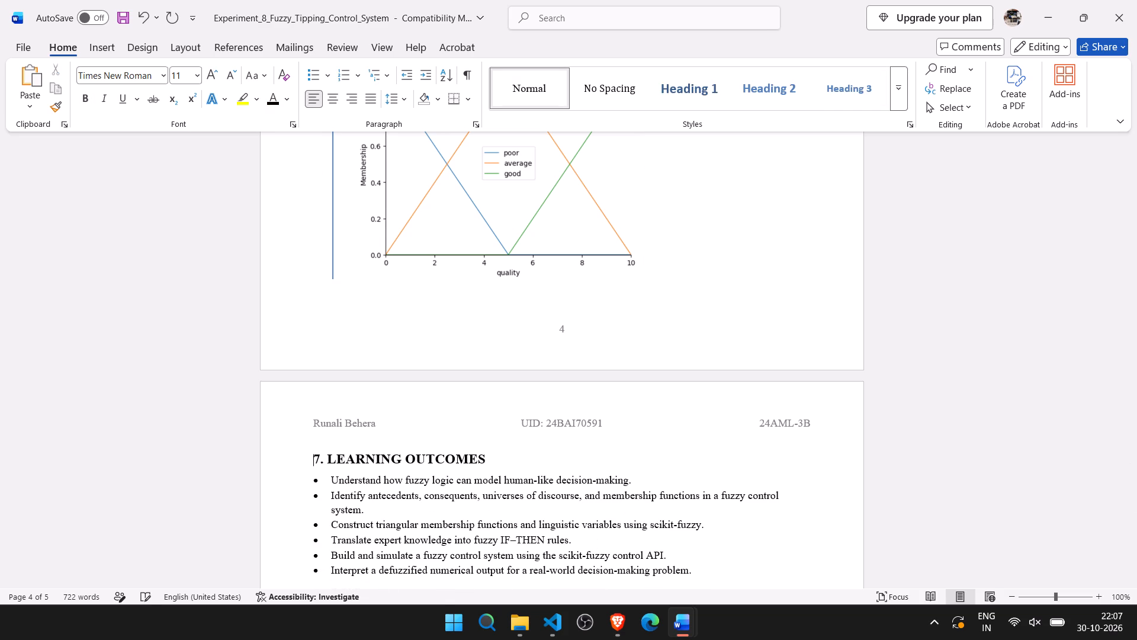
key("BackSpace")
key("Return")
Review the layout of the code section and the output section across pages 3 and 4.
scroll(310, 541, "up", 3)
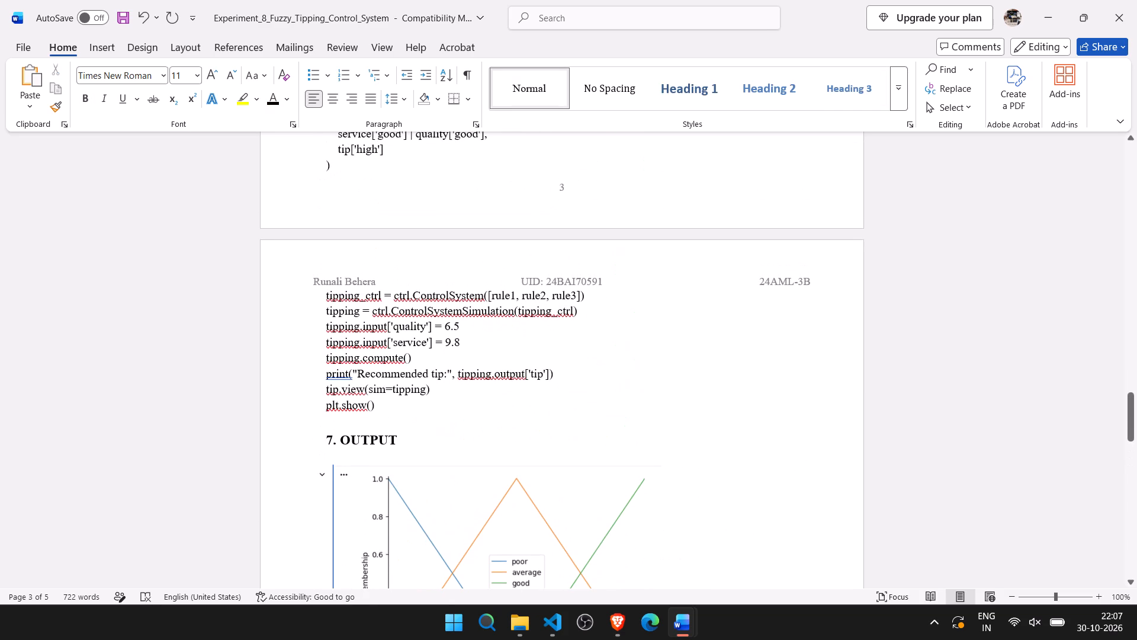
scroll(310, 541, "up", 3)
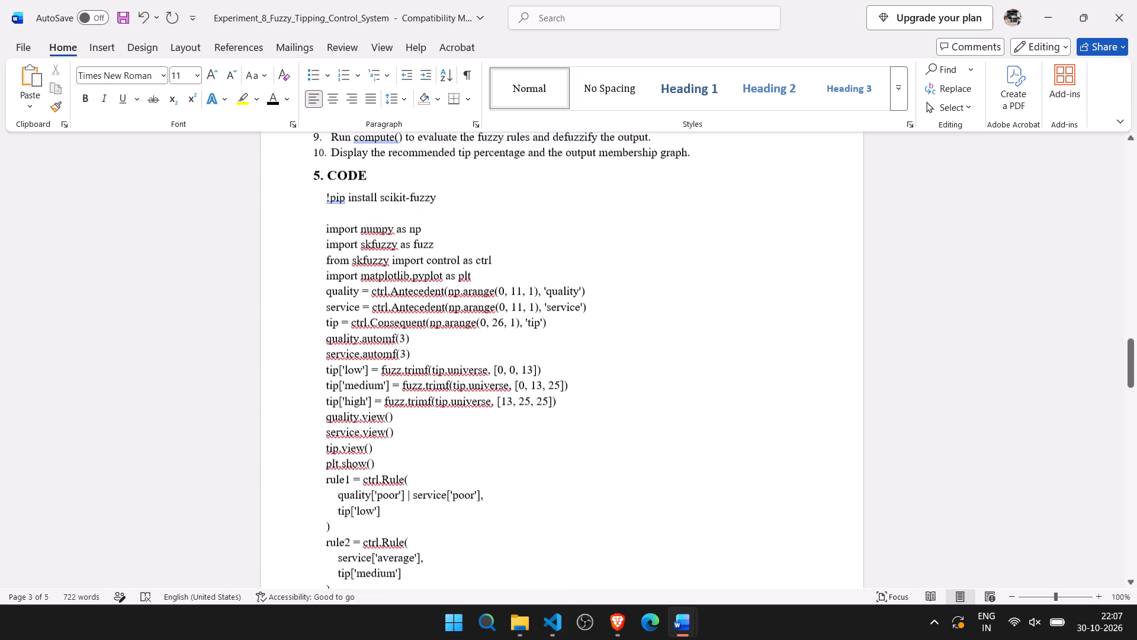
scroll(310, 541, "up", 2)
scroll(355, 331, "down", 3)
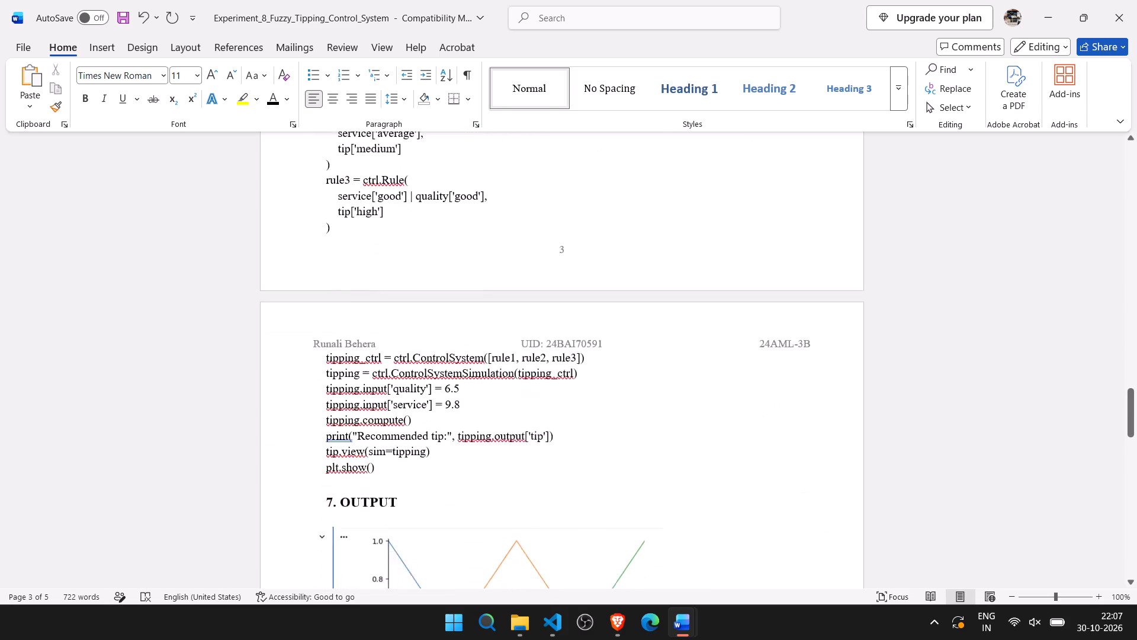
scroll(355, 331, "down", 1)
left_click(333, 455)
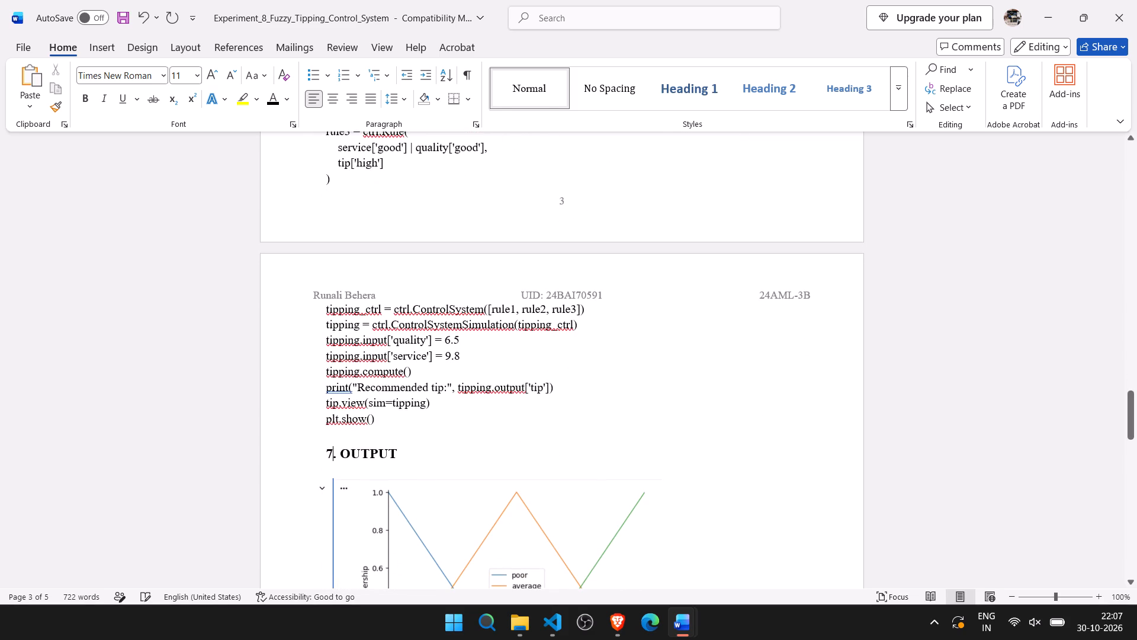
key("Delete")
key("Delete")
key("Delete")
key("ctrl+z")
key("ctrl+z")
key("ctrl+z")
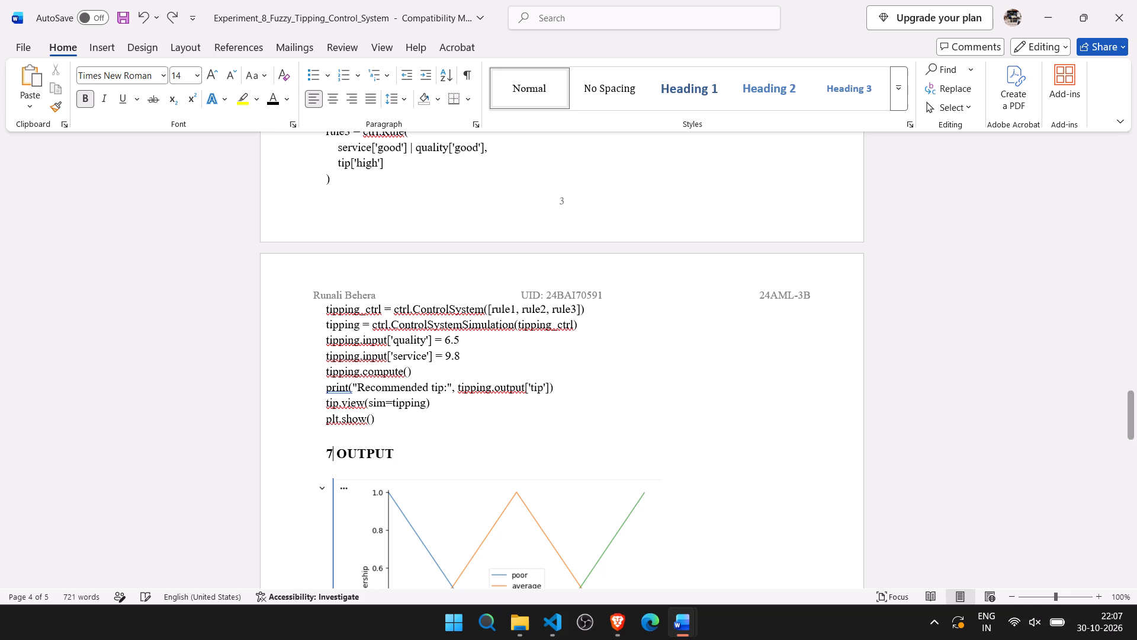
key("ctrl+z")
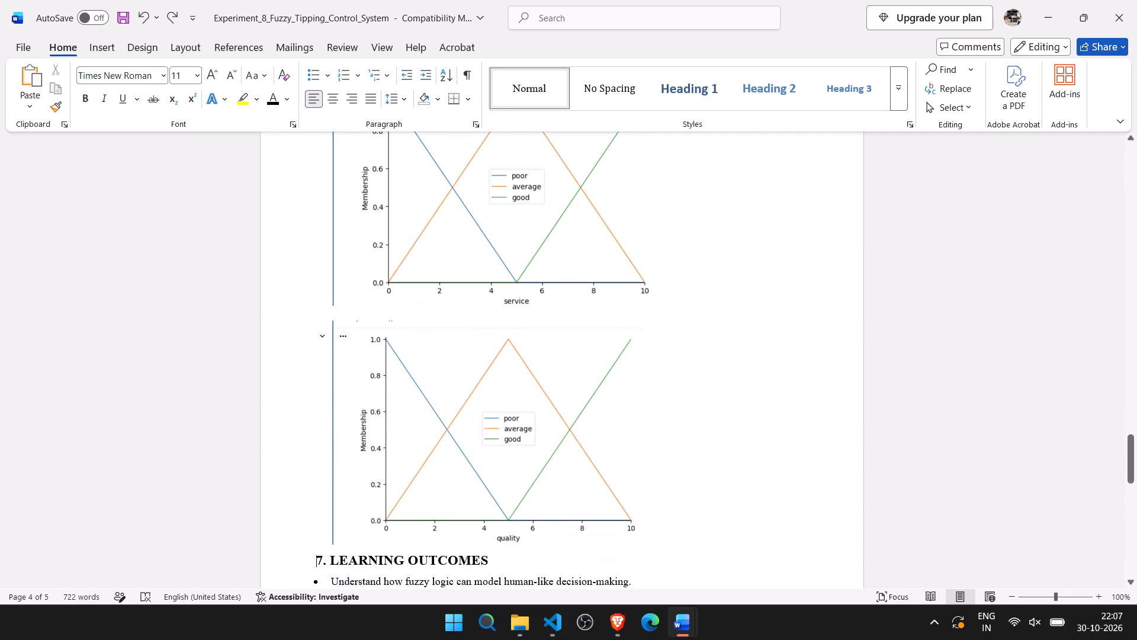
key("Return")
Renumber the OUTPUT heading on page 4 as 6.
scroll(333, 455, "up", 3)
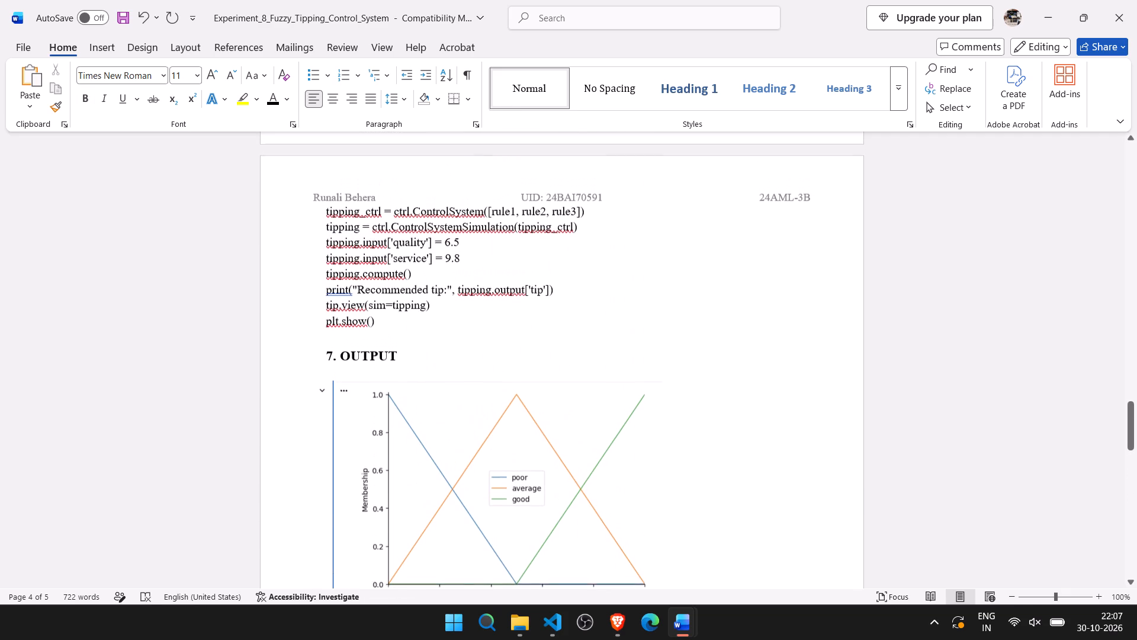
left_click(332, 360)
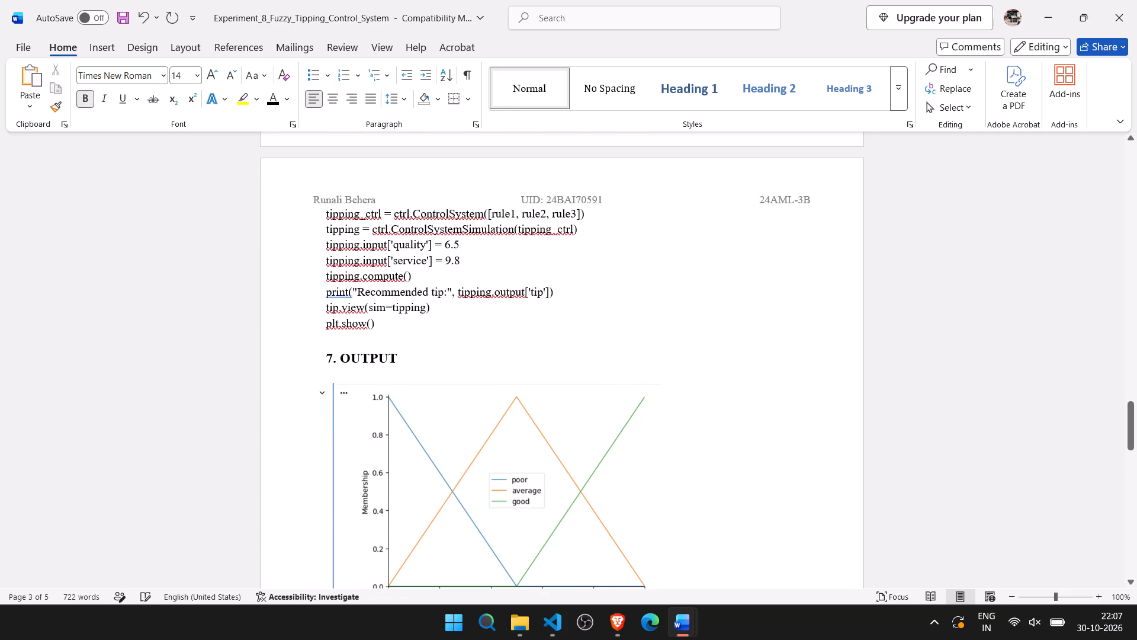
key("BackSpace")
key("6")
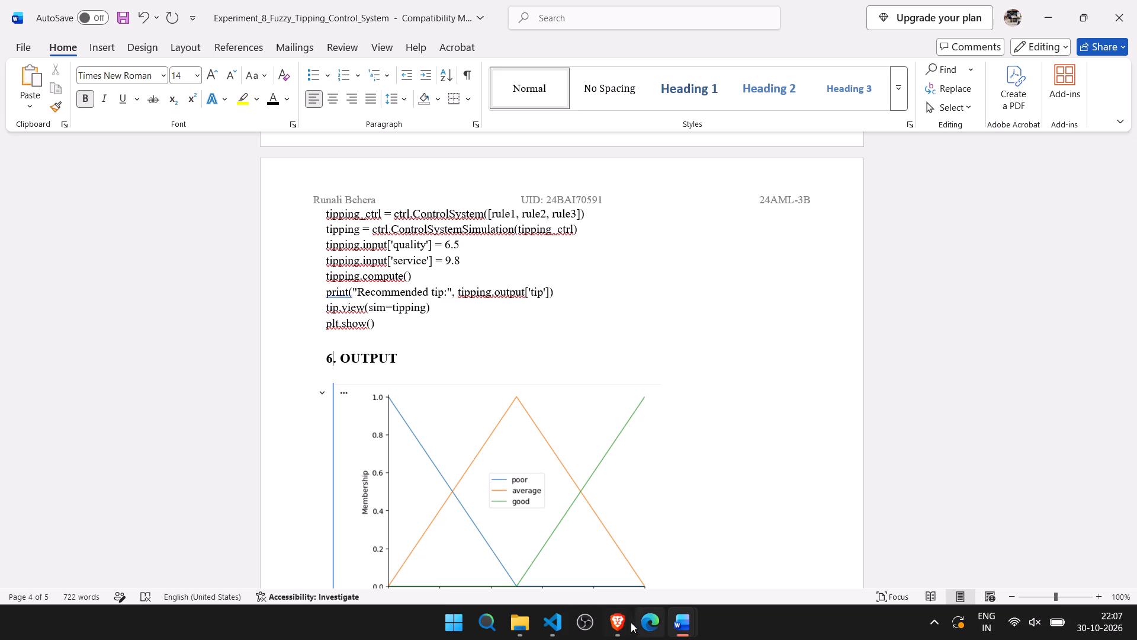
Switch to the Brave browser and try to open the Soft_Computing notebook and the Soft-Computing page.
left_click(608, 526)
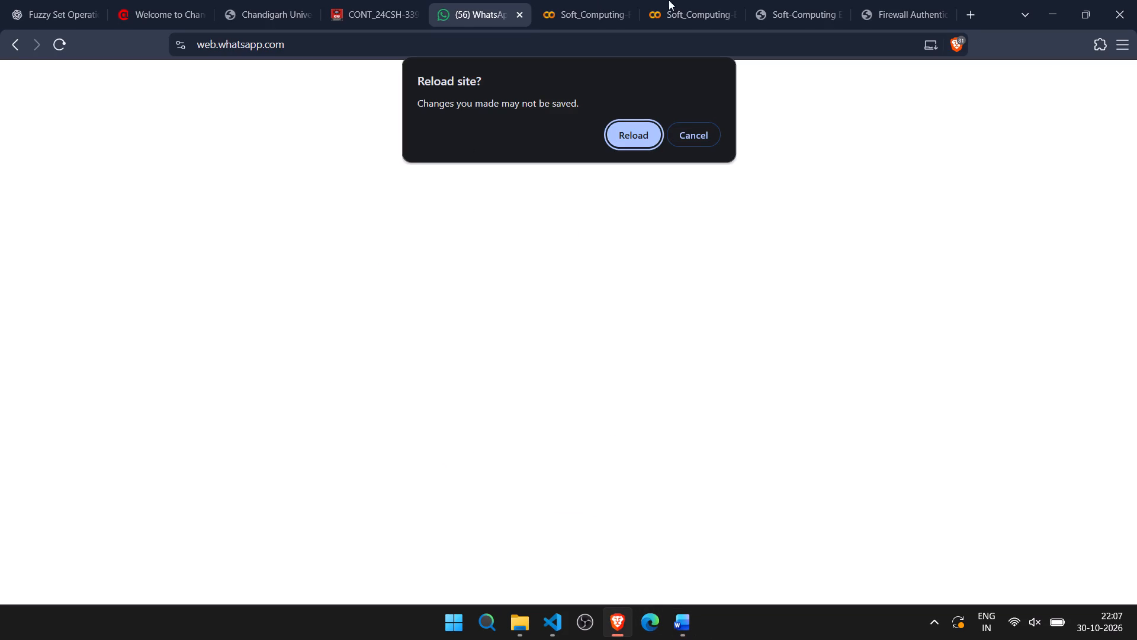
left_click(700, 6)
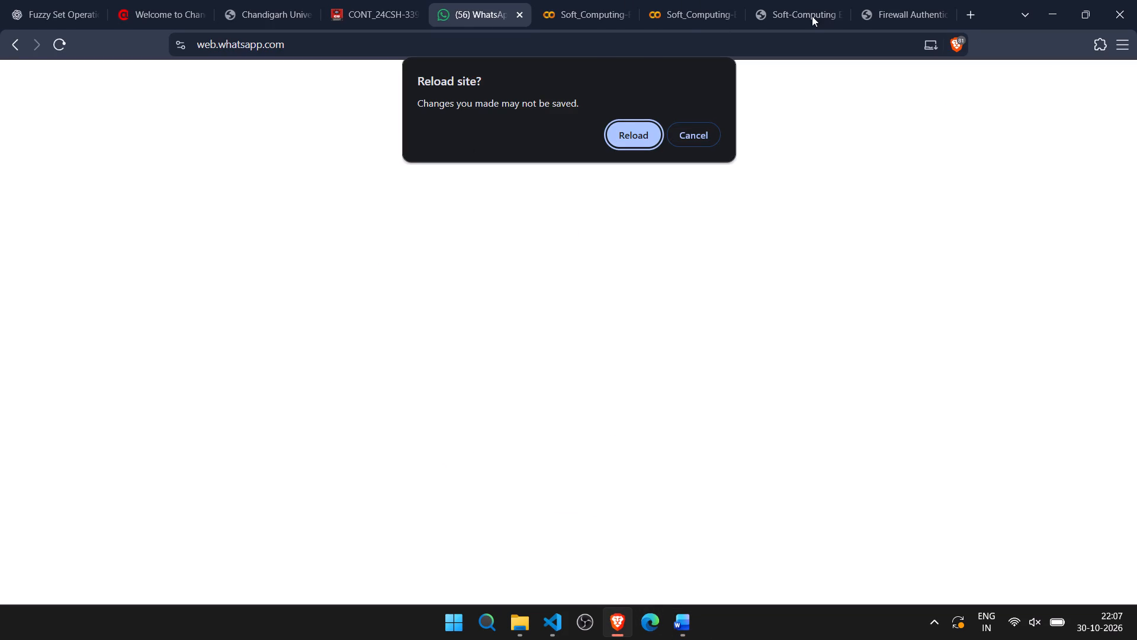
left_click(805, 12)
left_click(696, 14)
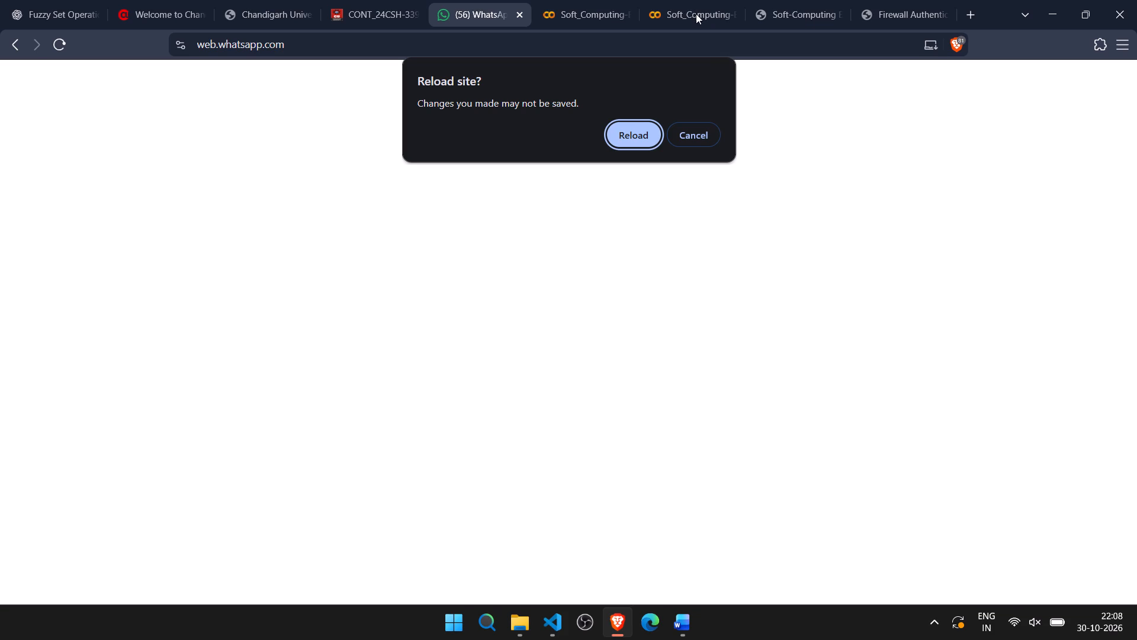
left_click(699, 18)
left_click(692, 12)
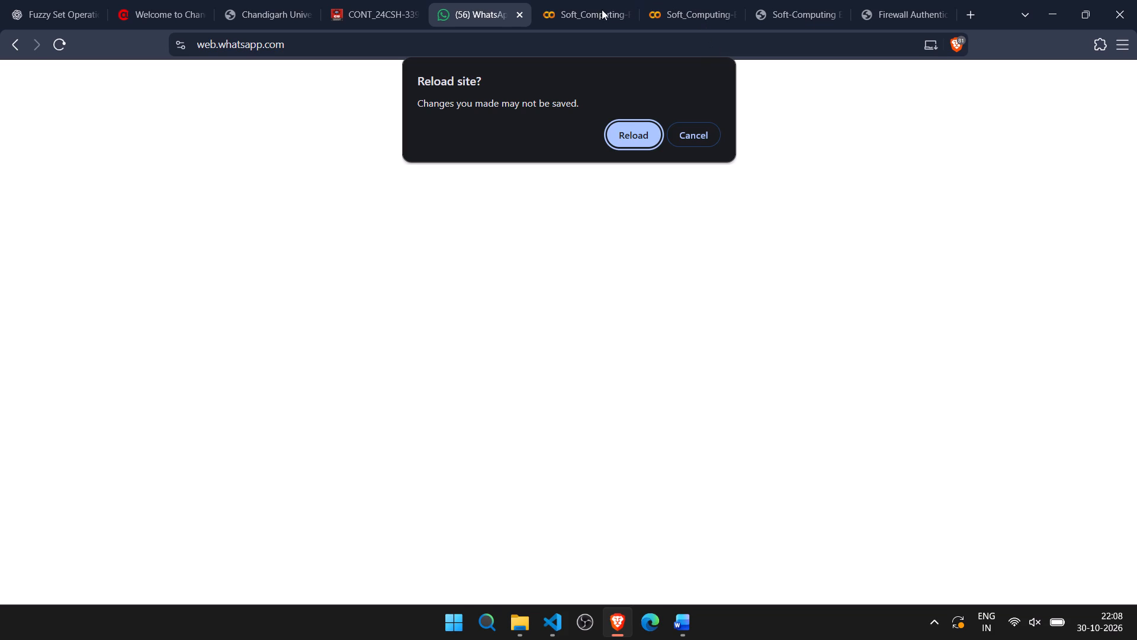
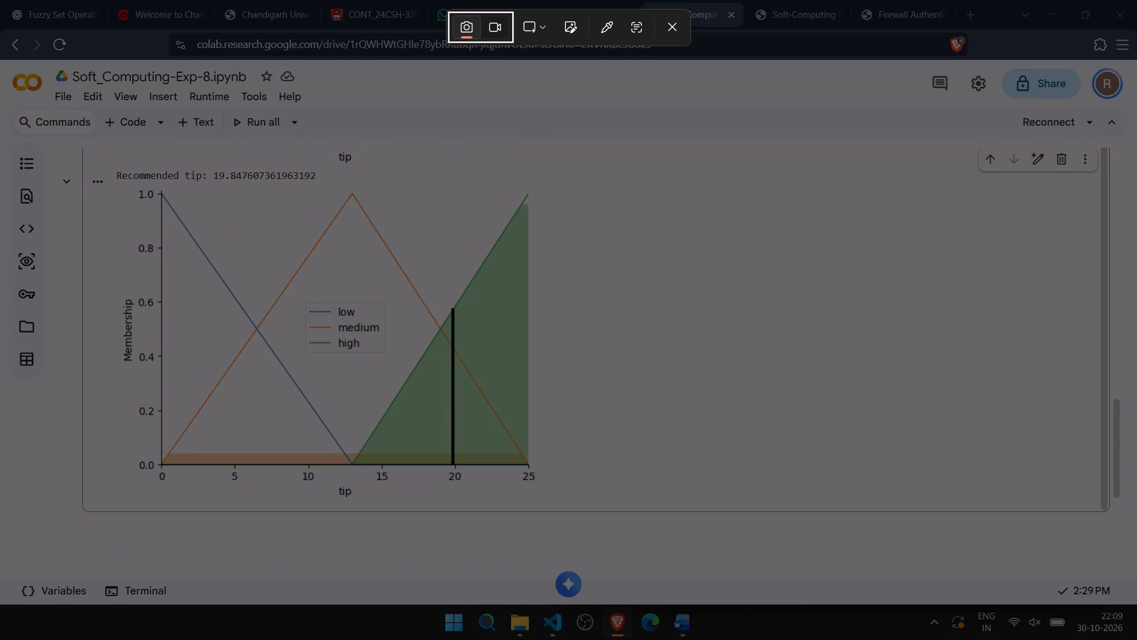
Capture a screenshot of the recommended tip output and its tip membership plot in the notebook, and switch to the Experiment_8 Word document.
left_click_drag(73, 161, 567, 505)
scroll(555, 508, "down", 1)
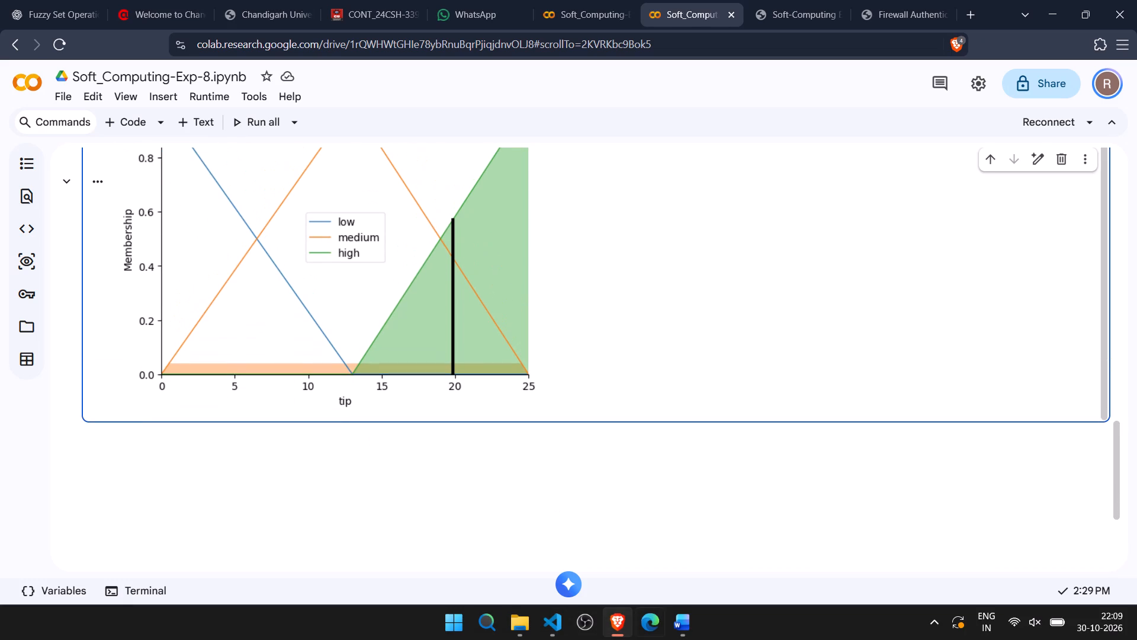
left_click(817, 542)
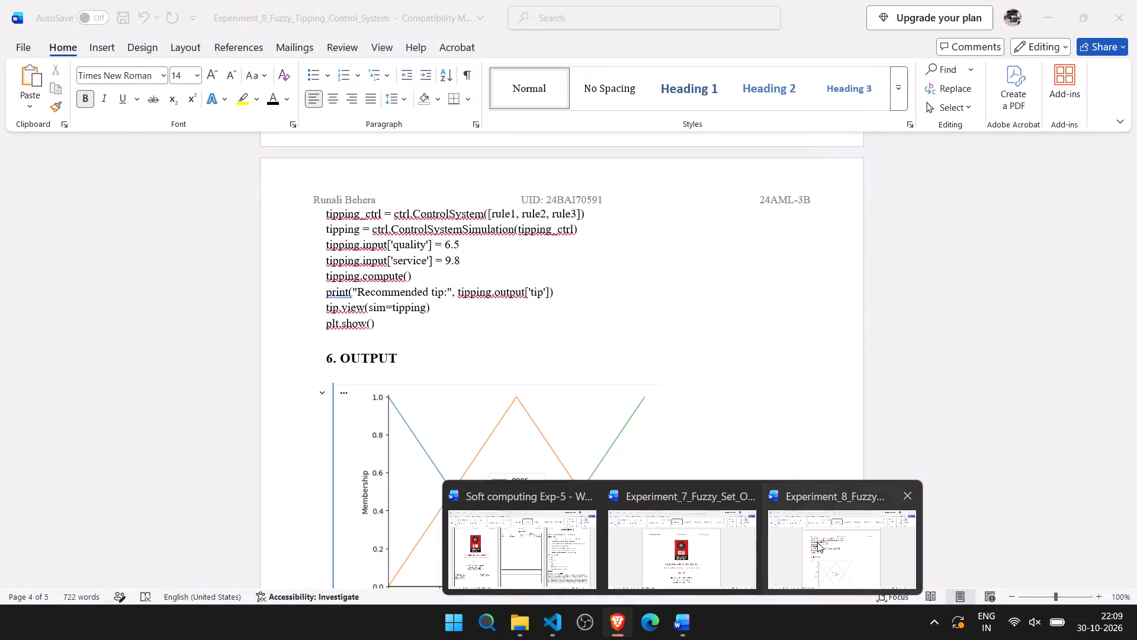
Paste the captured recommended-tip plot on a new line above the "7. LEARNING OUTCOMES" heading on page 5.
scroll(605, 410, "down", 3)
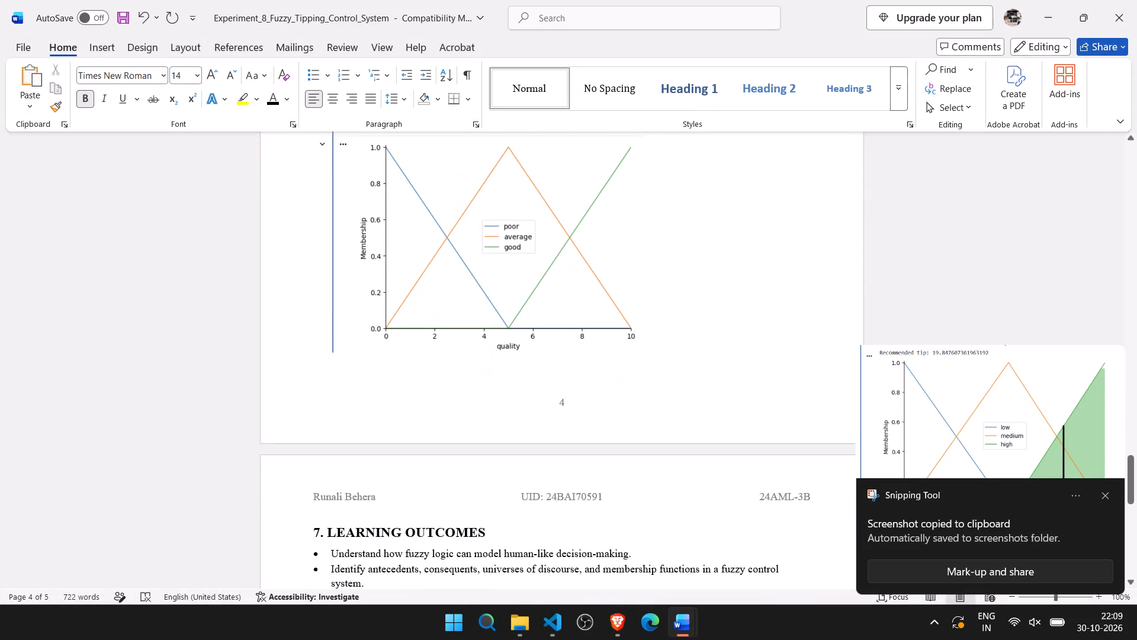
left_click(661, 353)
scroll(654, 399, "down", 2)
left_click(664, 306)
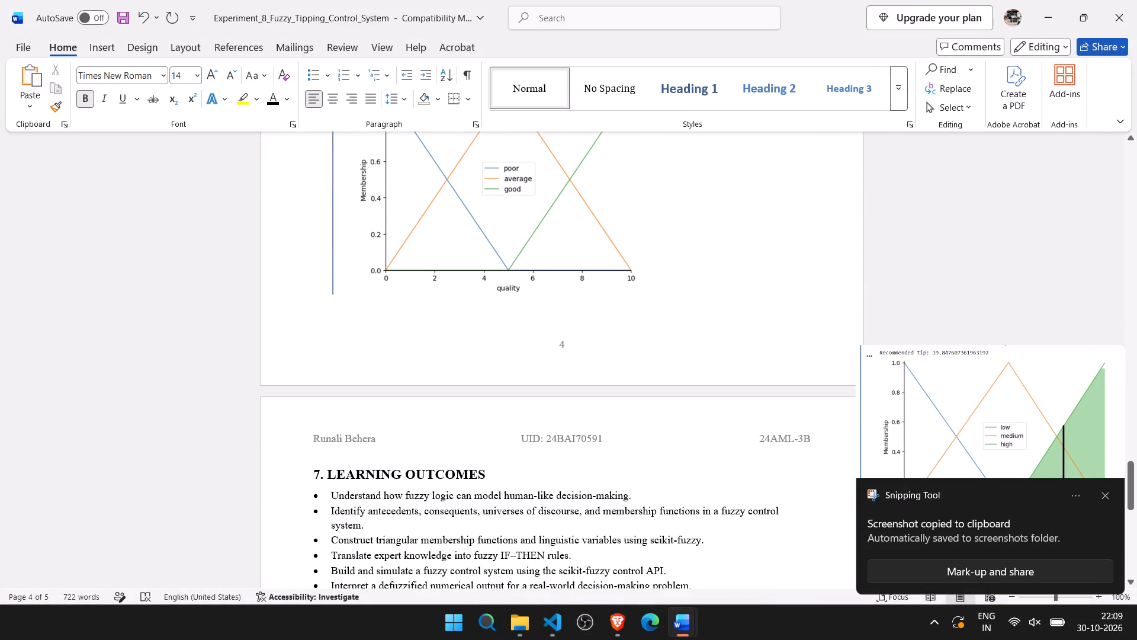
left_click(313, 470)
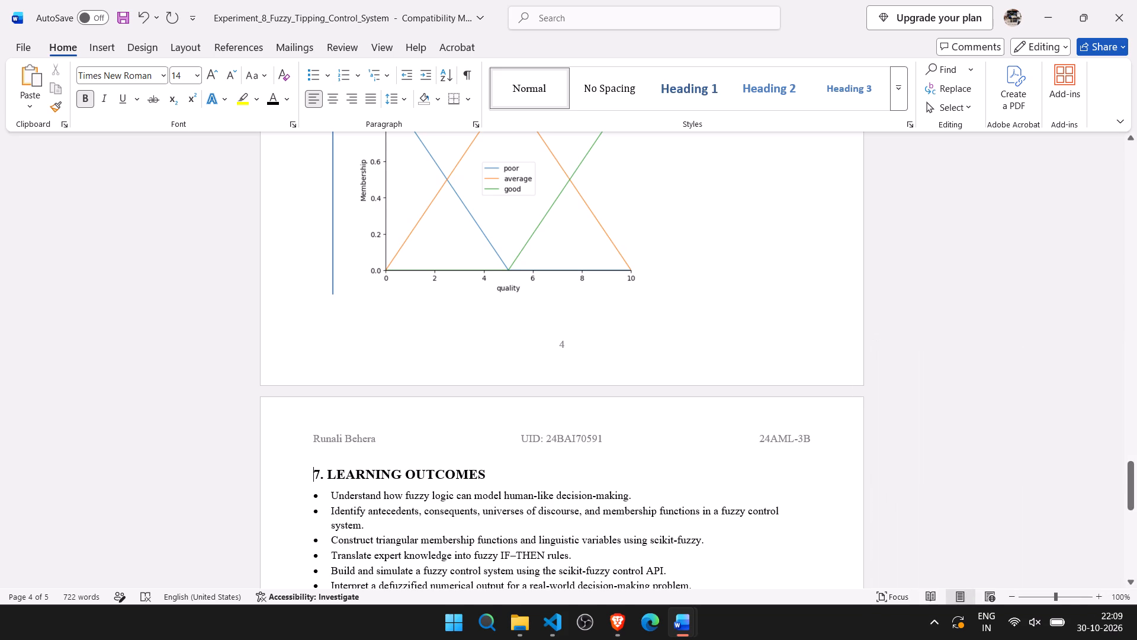
key("Return")
key("Up")
key("ctrl+v")
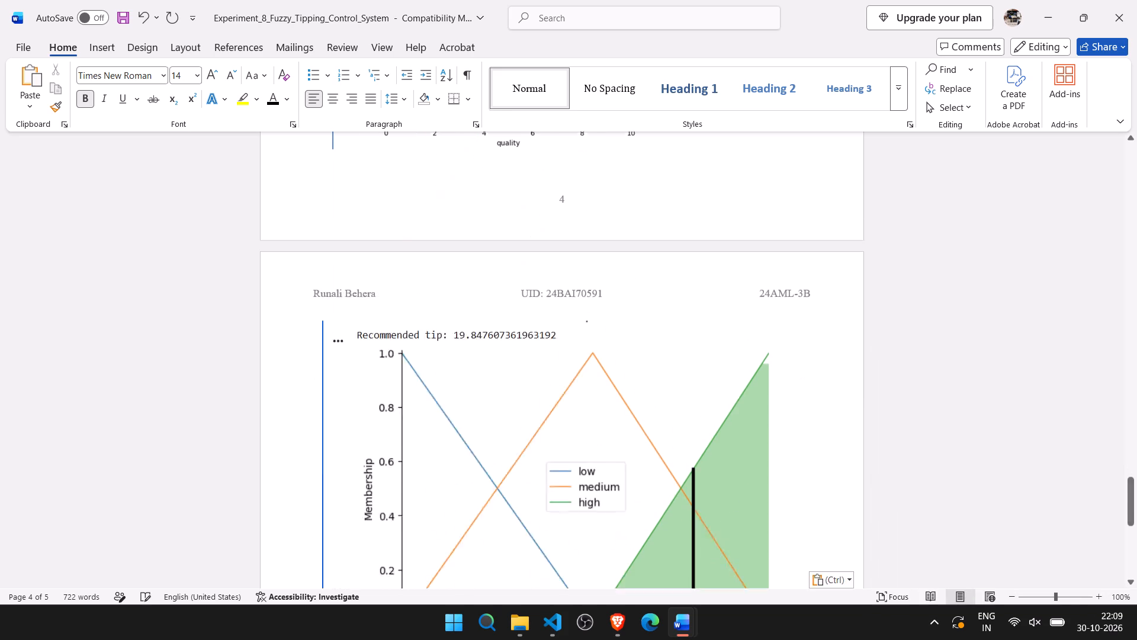
Shrink the pasted tip plot proportionally so it takes up less of page 5.
scroll(530, 441, "down", 1)
left_click(542, 330)
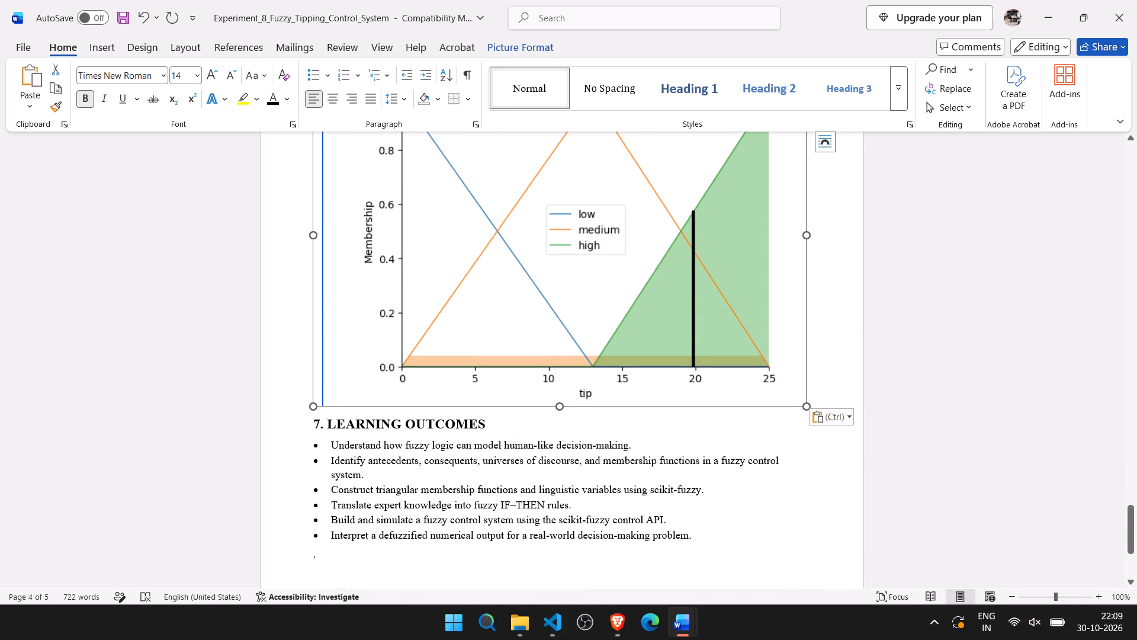
left_click_drag(804, 407, 719, 316)
Switch to the Soft_Computing-Exp-8 Colab notebook and capture a screenshot of the scikit-fuzzy installation output.
scroll(719, 316, "up", 4)
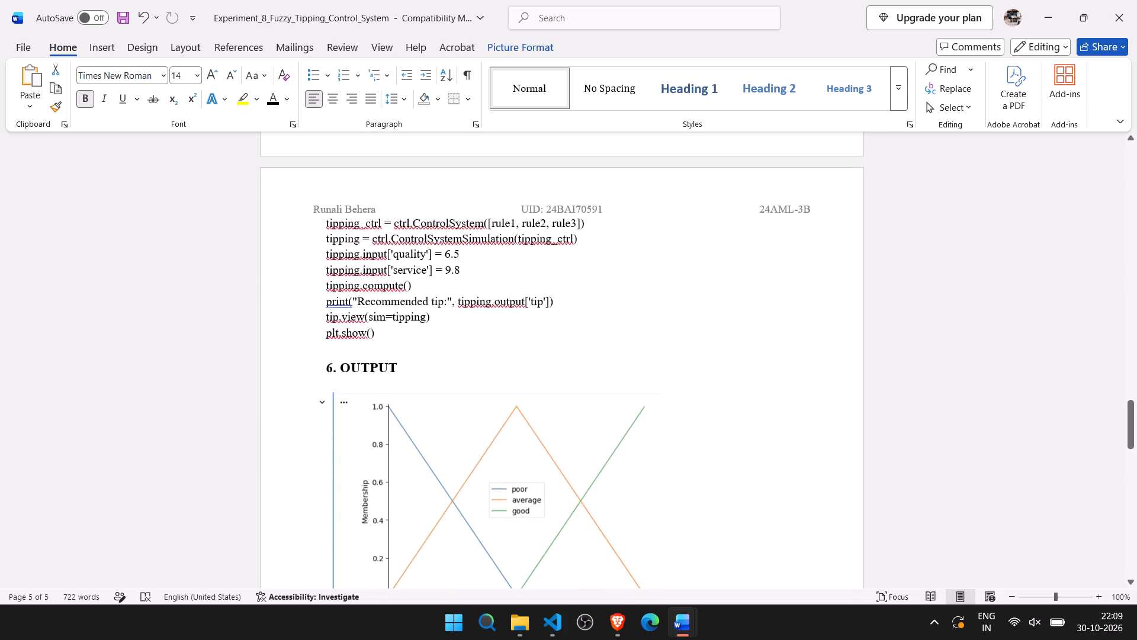
scroll(719, 316, "up", 3)
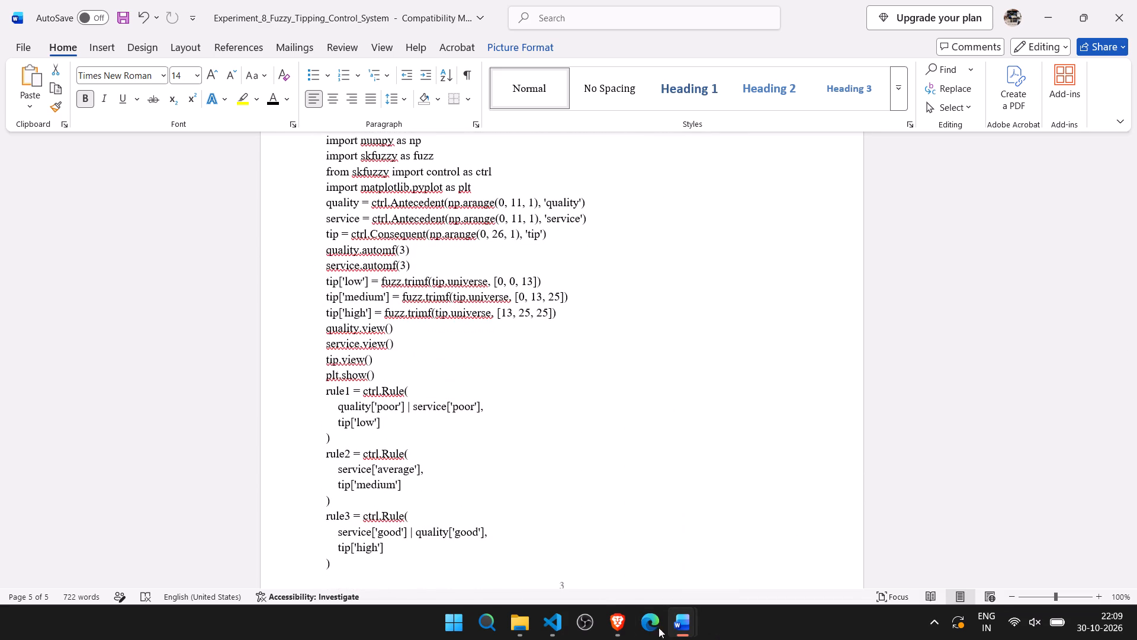
left_click(615, 551)
scroll(510, 344, "up", 13)
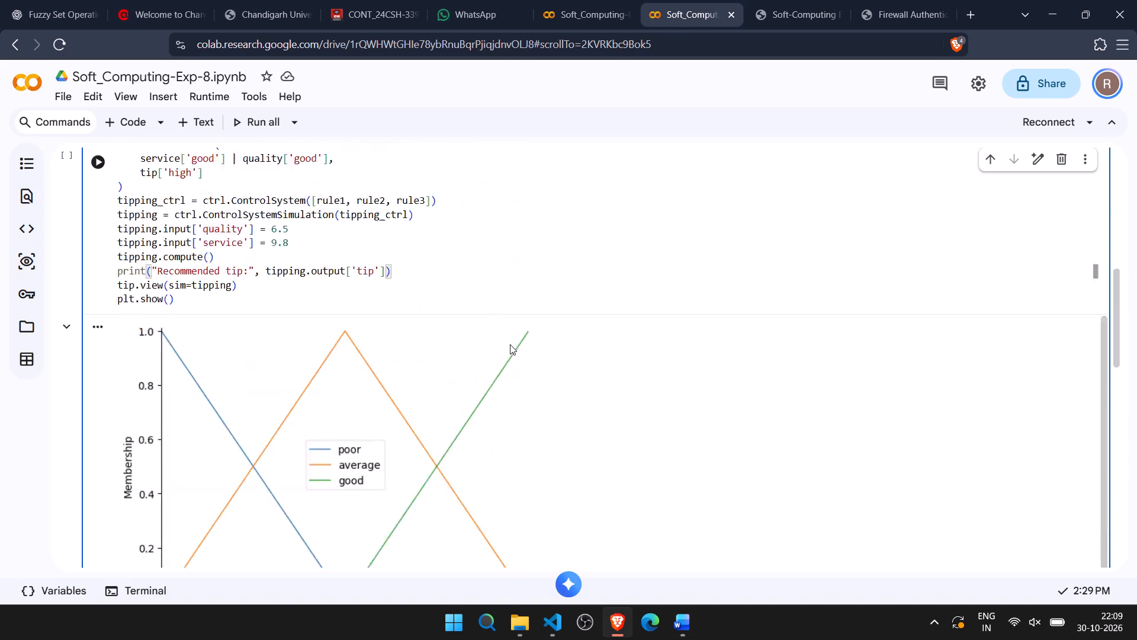
scroll(510, 344, "up", 1)
key("Print")
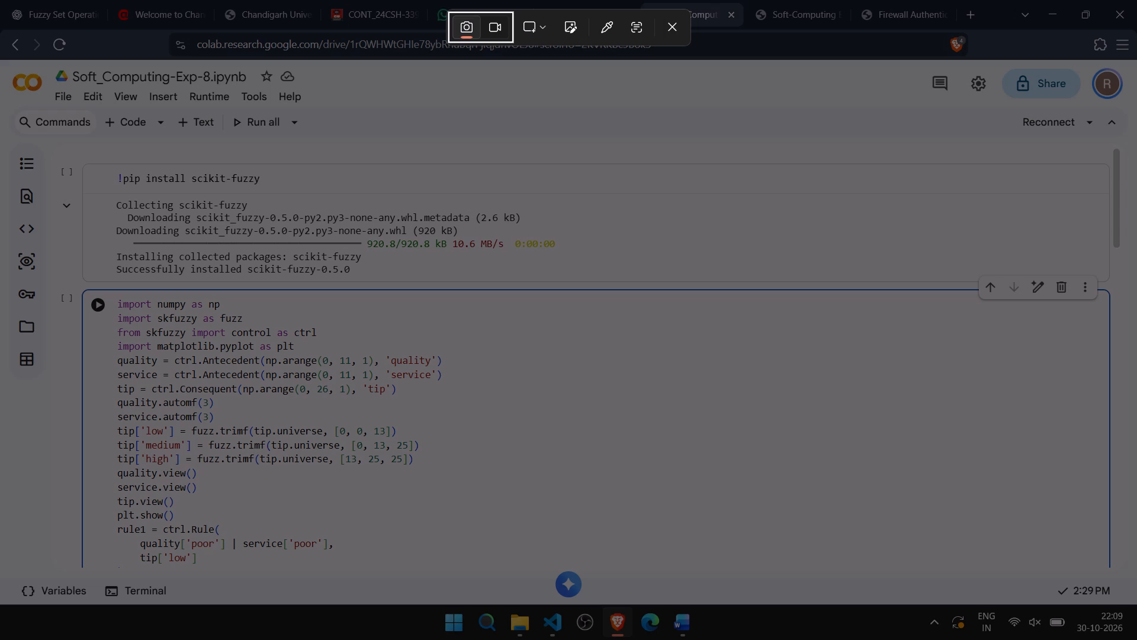
left_click_drag(85, 191, 573, 283)
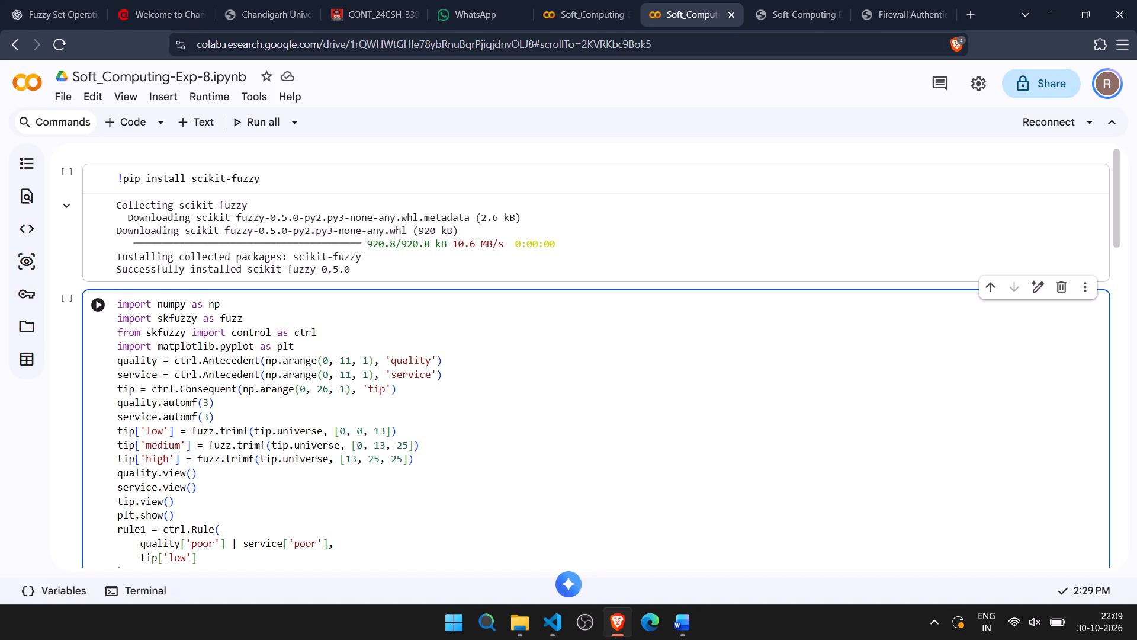
Switch back to the Experiment 8 report in Word and try to open space beneath the "6. OUTPUT" heading with two blank lines.
left_click(796, 556)
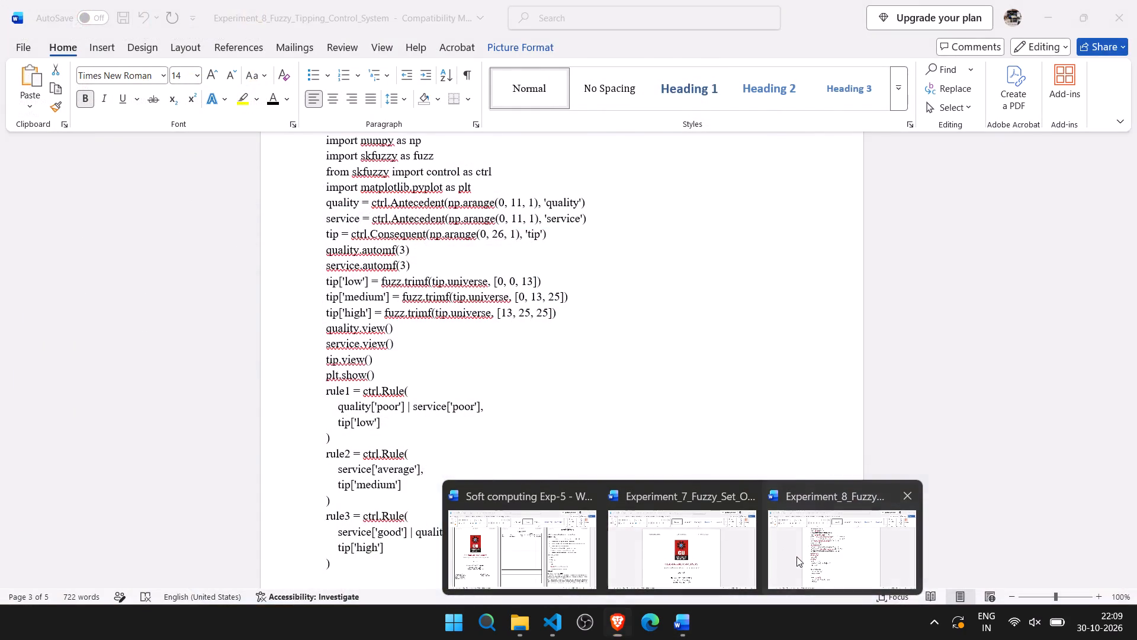
scroll(584, 385, "down", 2)
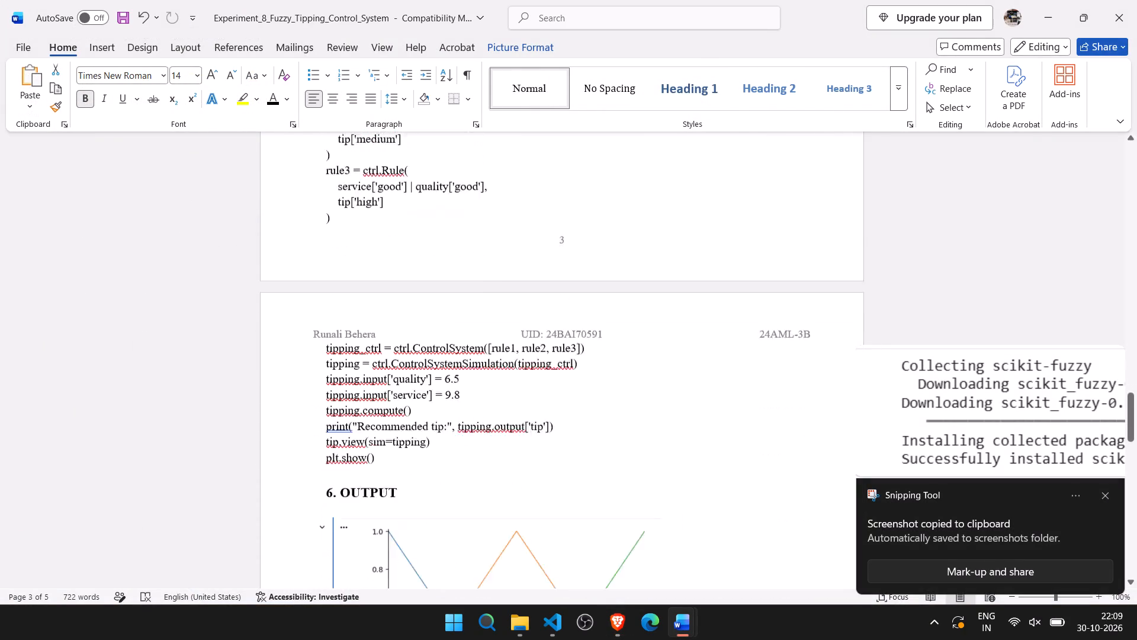
scroll(584, 385, "down", 1)
left_click(411, 401)
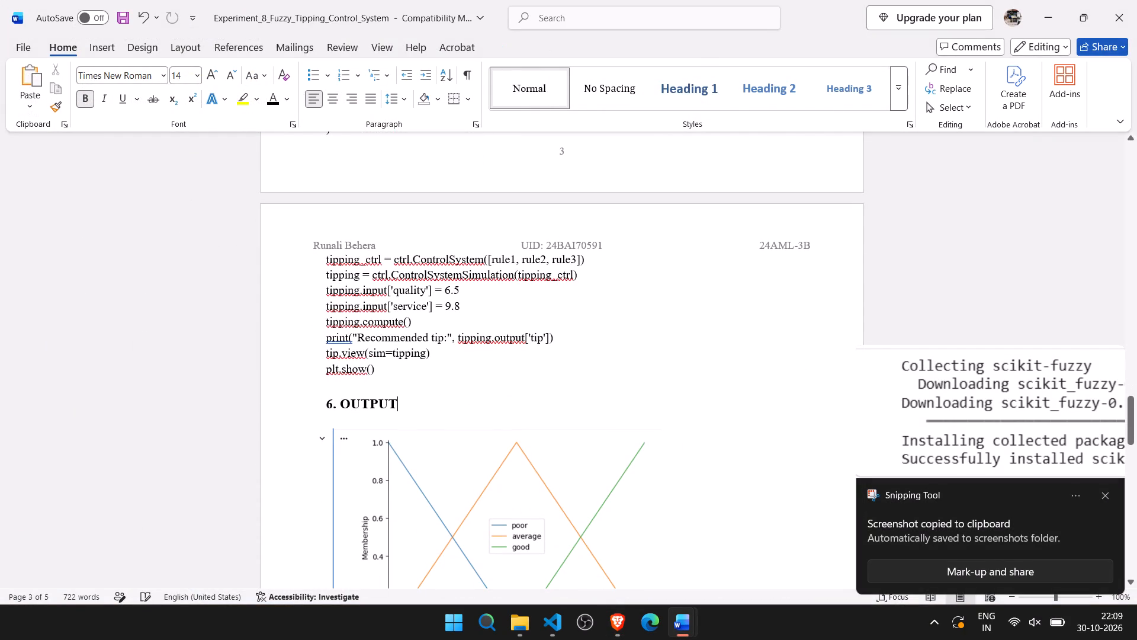
key("Return")
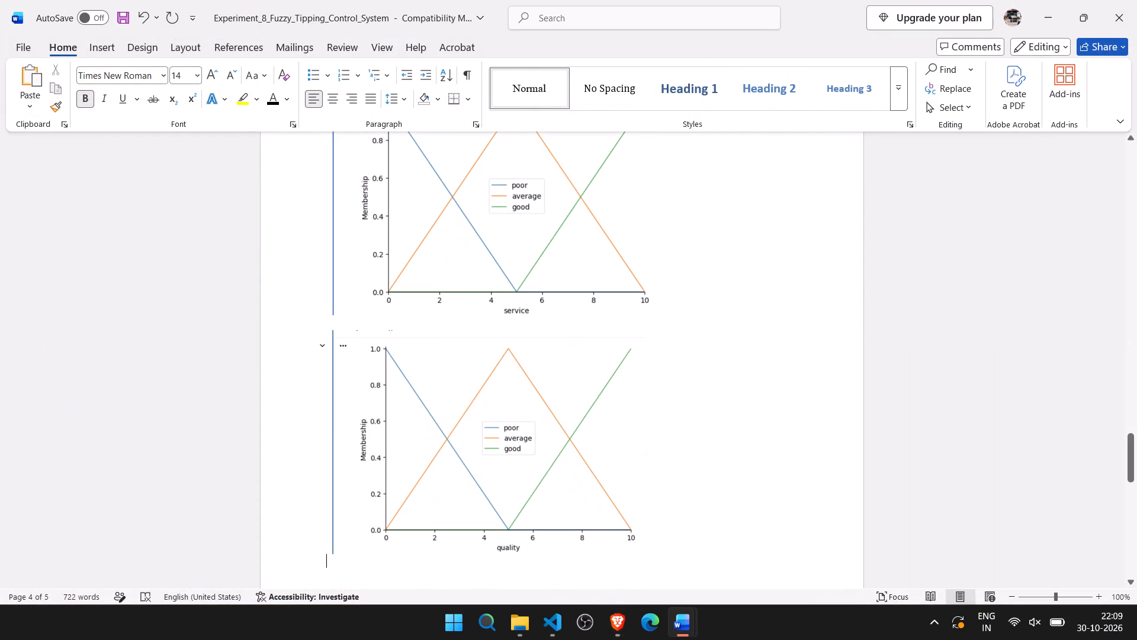
scroll(411, 401, "up", 1)
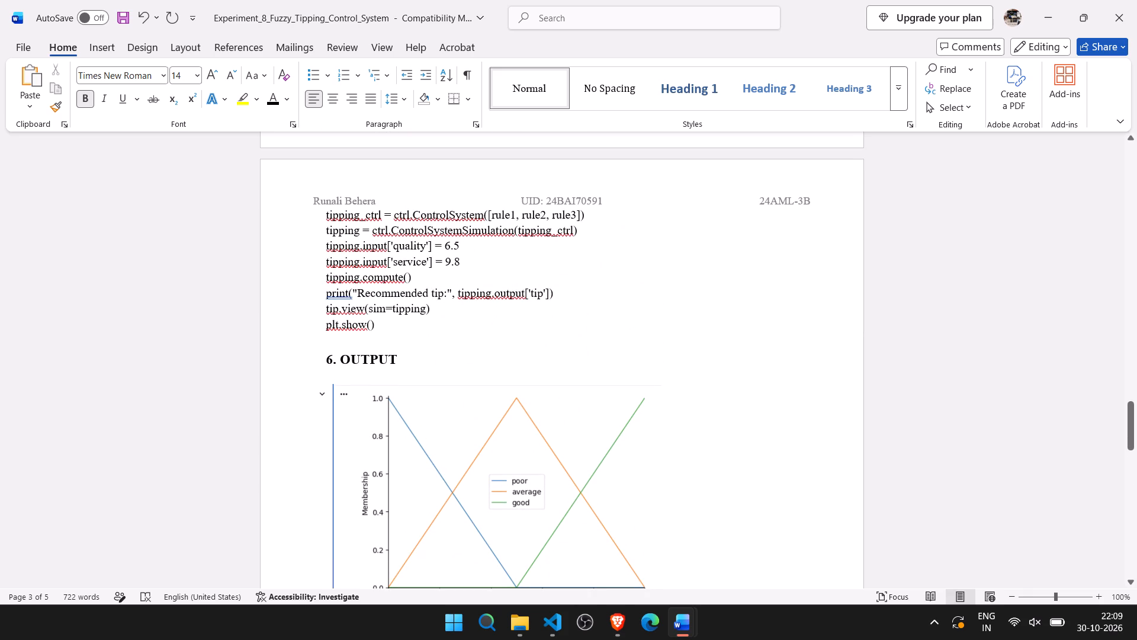
left_click(403, 356)
key("Return")
key("Up")
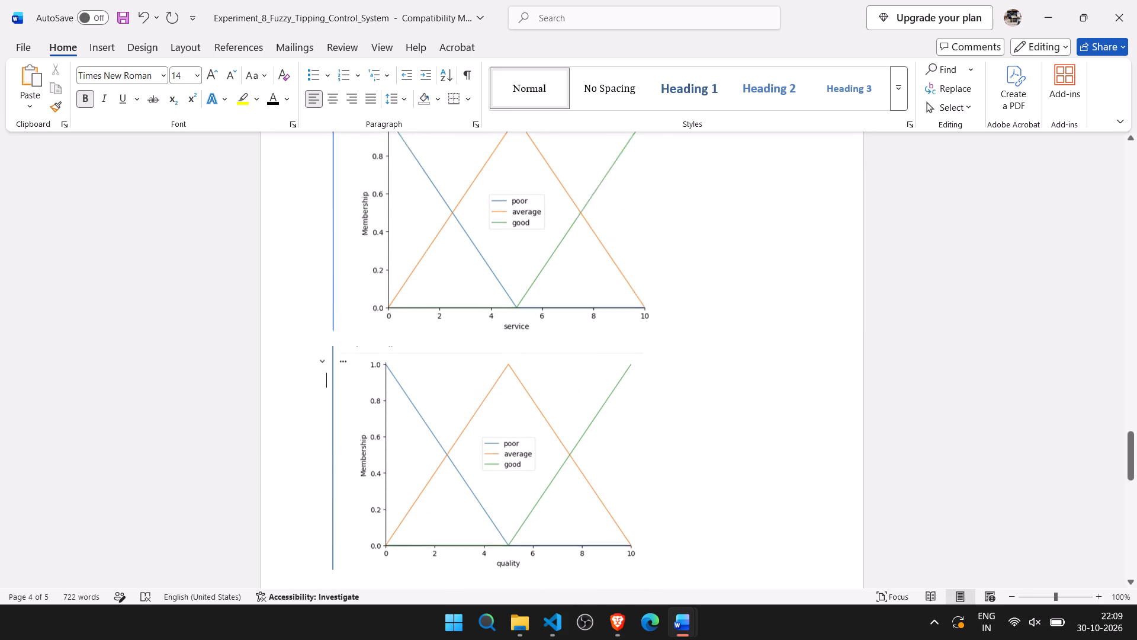
key("Up")
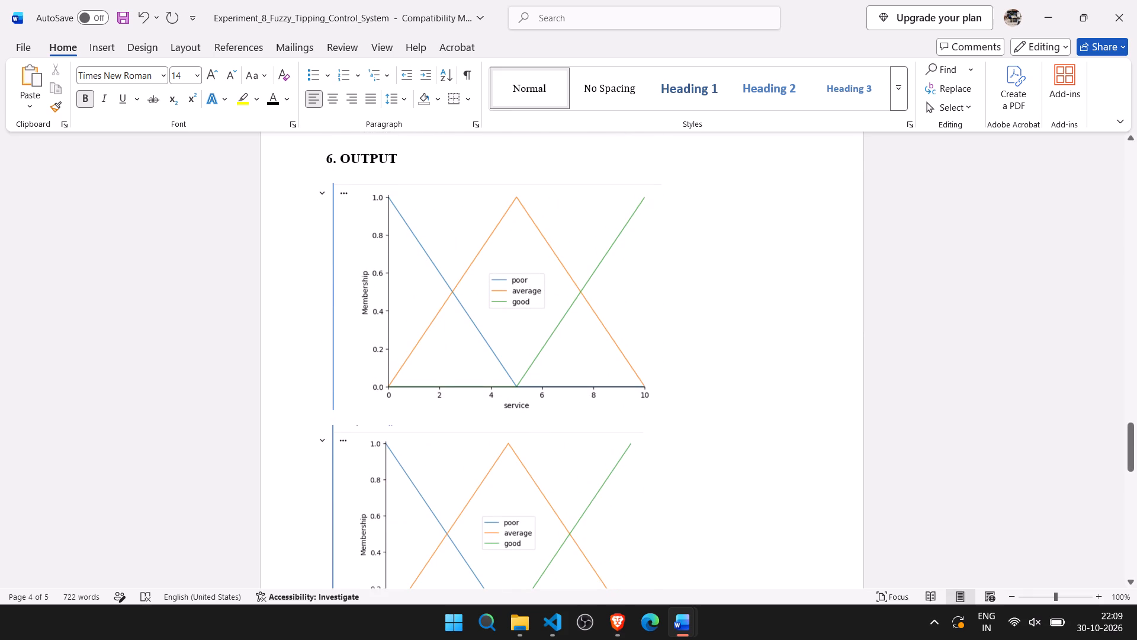
Try to place the cursor beside the service plot and add another blank line after the "6. OUTPUT" heading.
left_click(320, 188)
left_click(302, 191)
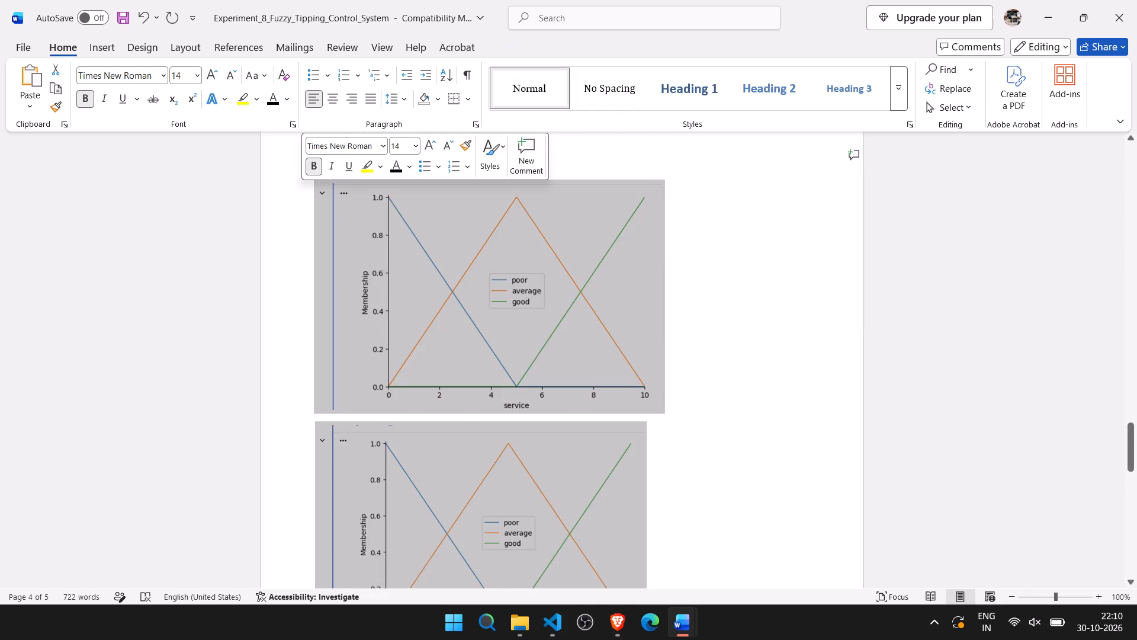
left_click(308, 192)
left_click(400, 162)
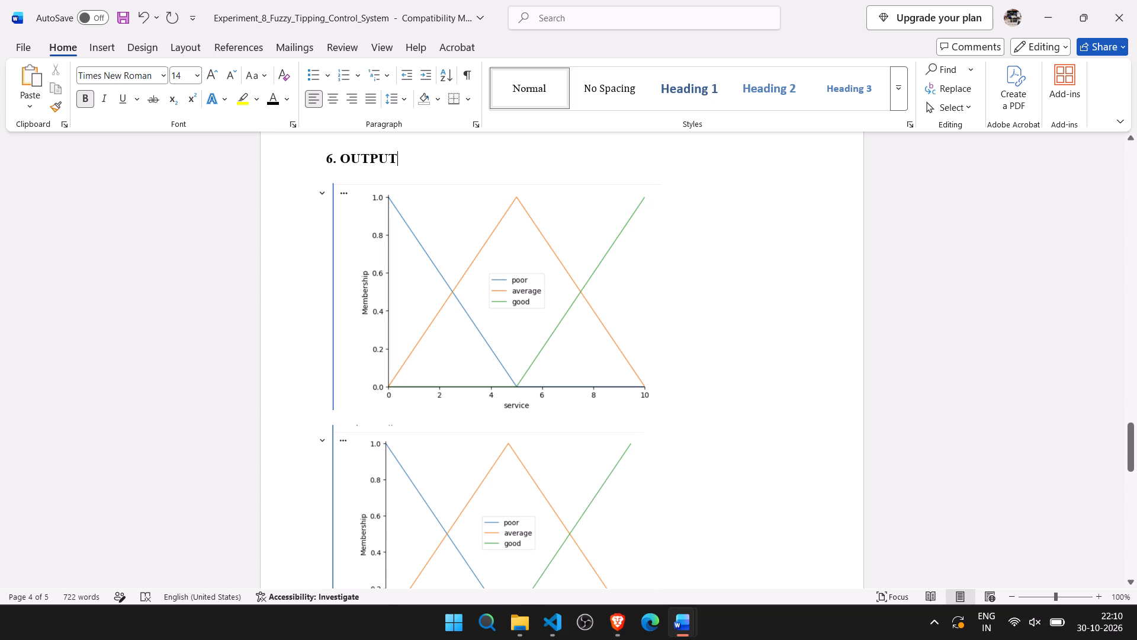
key("Return")
key("Up")
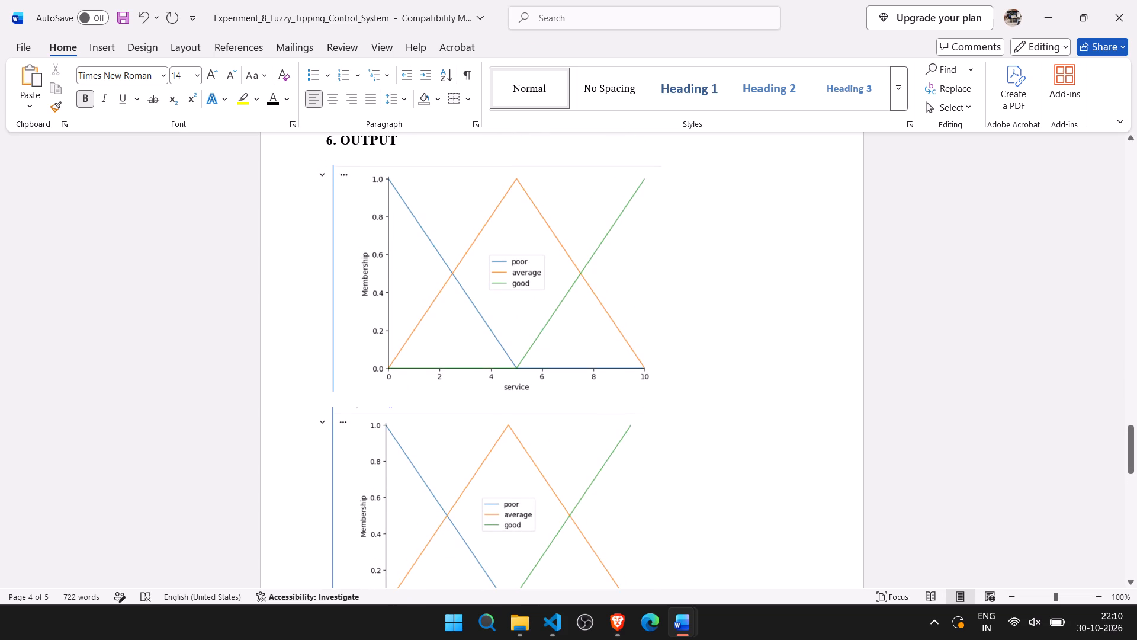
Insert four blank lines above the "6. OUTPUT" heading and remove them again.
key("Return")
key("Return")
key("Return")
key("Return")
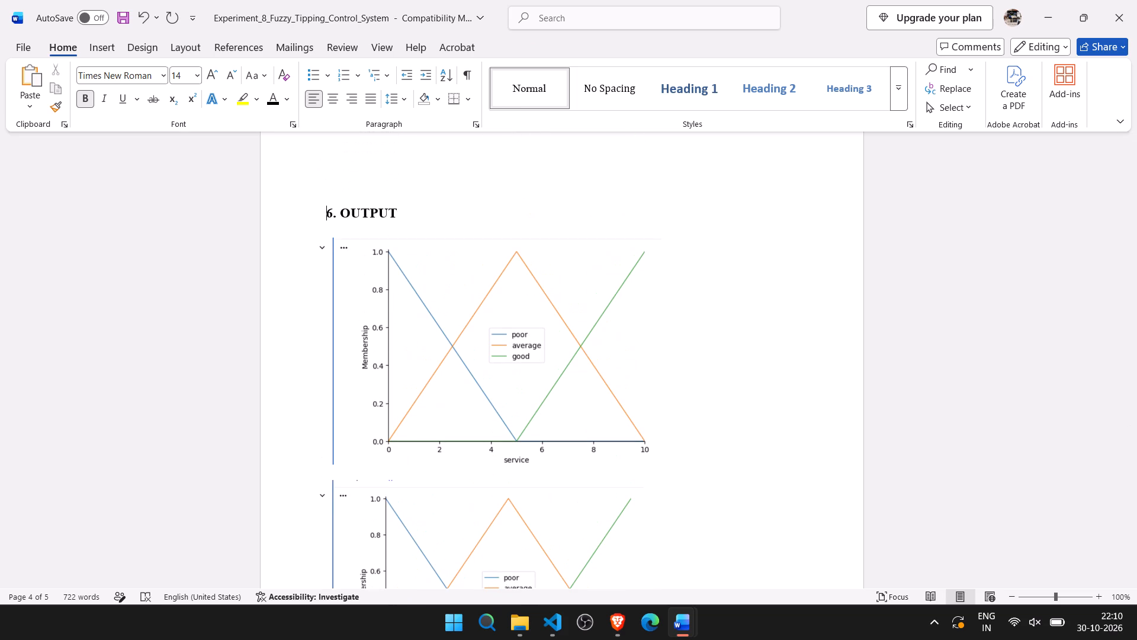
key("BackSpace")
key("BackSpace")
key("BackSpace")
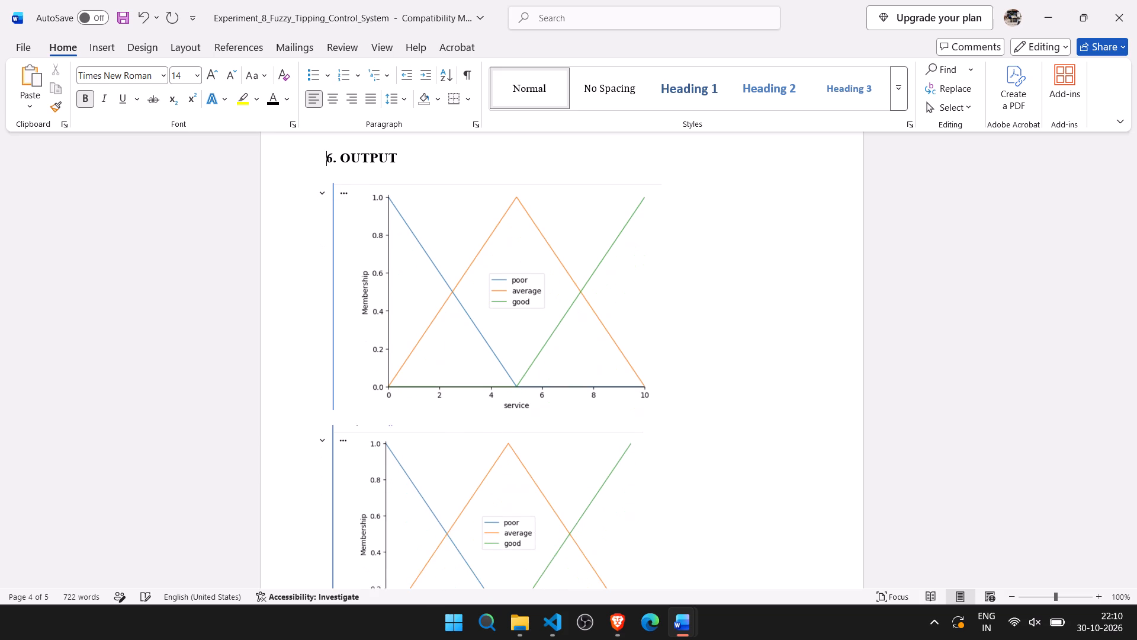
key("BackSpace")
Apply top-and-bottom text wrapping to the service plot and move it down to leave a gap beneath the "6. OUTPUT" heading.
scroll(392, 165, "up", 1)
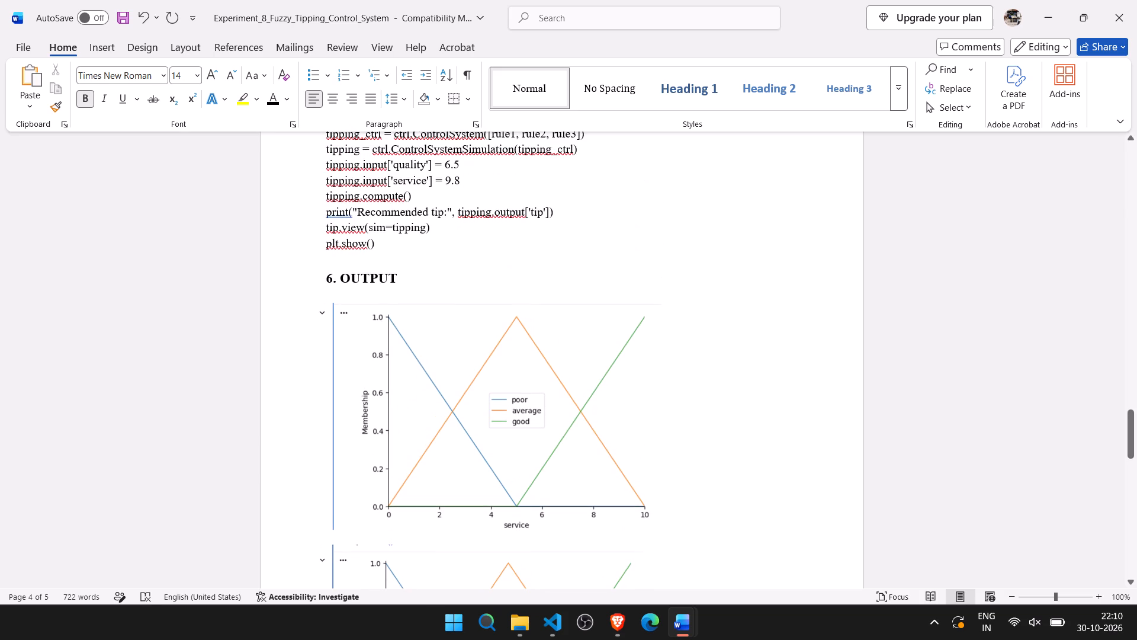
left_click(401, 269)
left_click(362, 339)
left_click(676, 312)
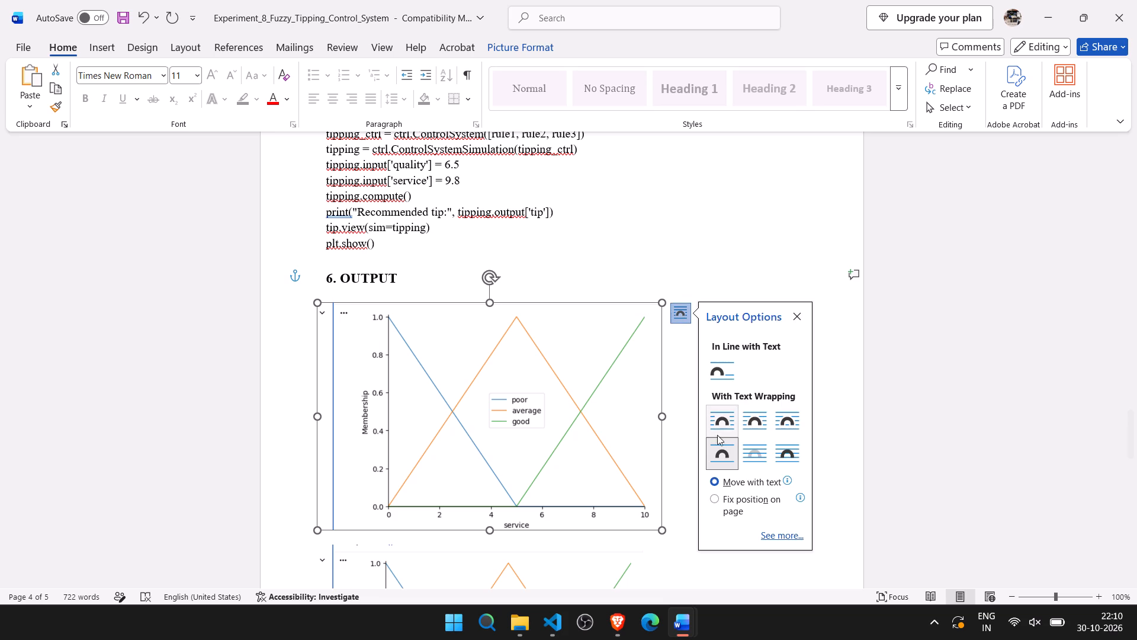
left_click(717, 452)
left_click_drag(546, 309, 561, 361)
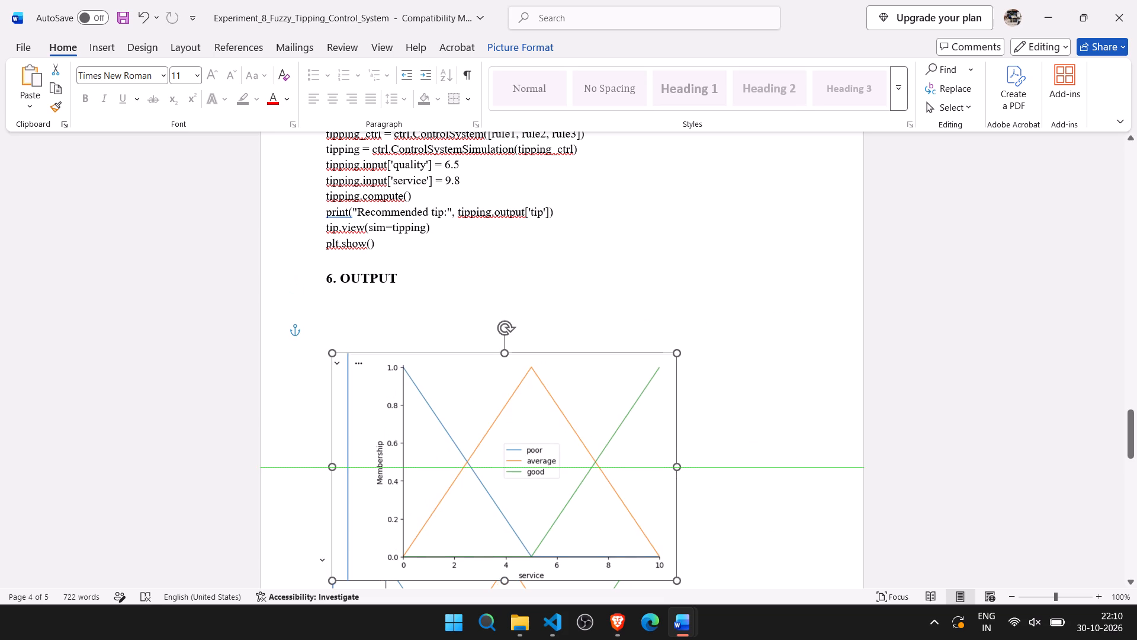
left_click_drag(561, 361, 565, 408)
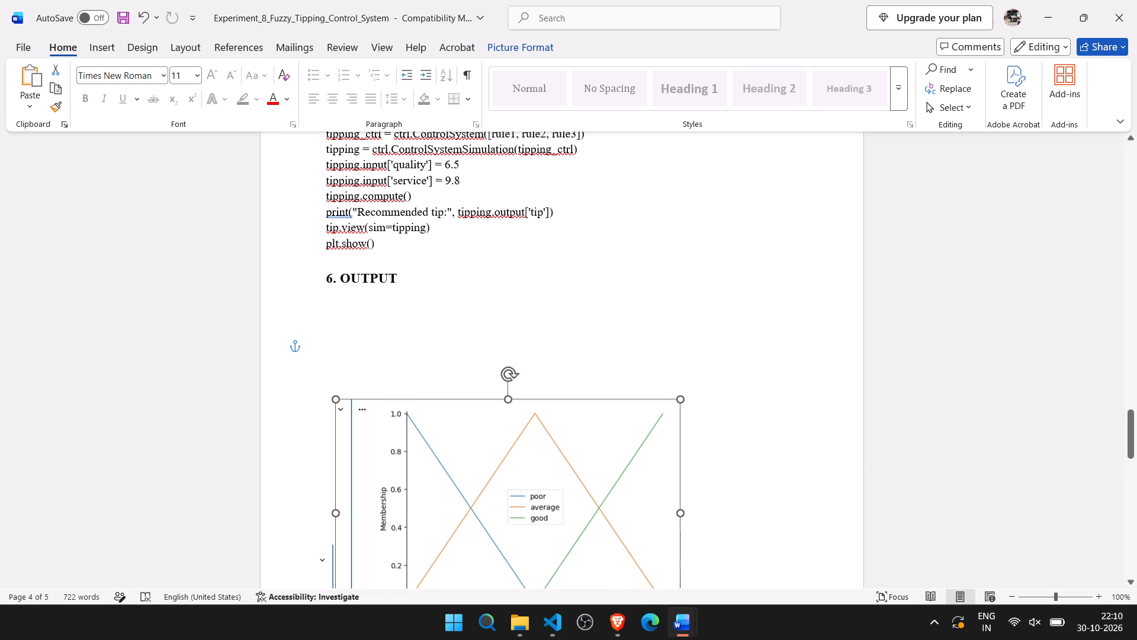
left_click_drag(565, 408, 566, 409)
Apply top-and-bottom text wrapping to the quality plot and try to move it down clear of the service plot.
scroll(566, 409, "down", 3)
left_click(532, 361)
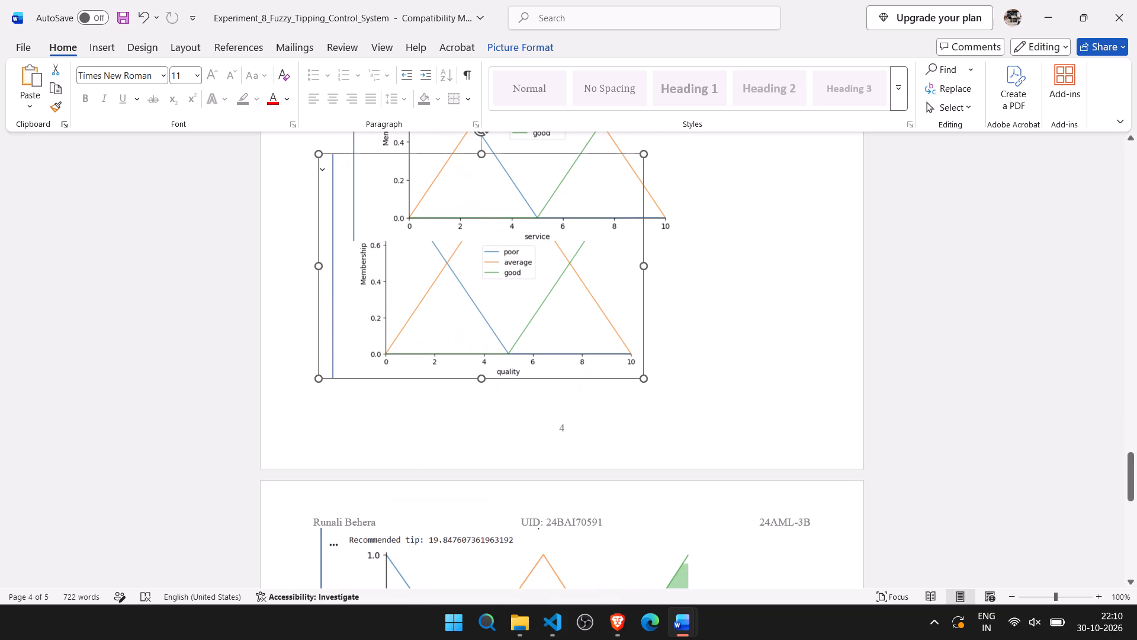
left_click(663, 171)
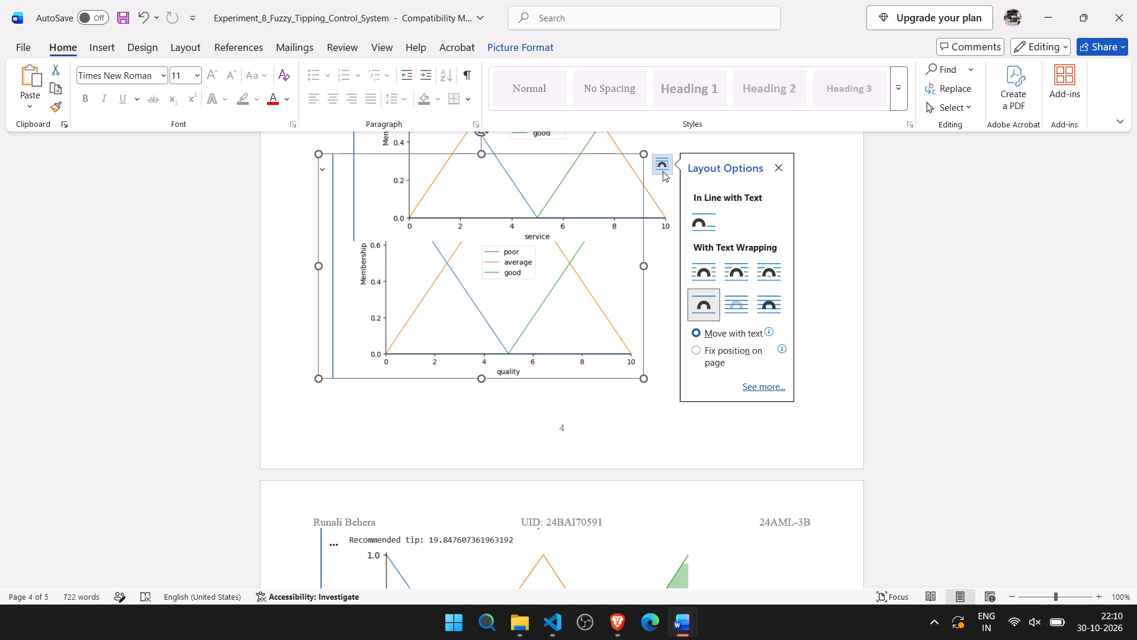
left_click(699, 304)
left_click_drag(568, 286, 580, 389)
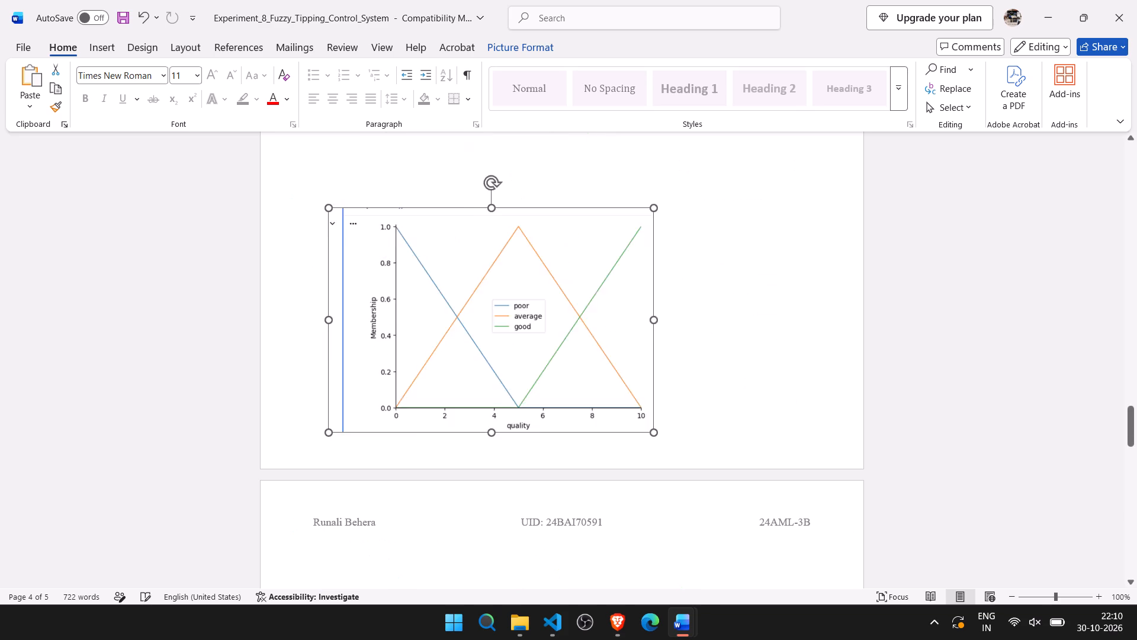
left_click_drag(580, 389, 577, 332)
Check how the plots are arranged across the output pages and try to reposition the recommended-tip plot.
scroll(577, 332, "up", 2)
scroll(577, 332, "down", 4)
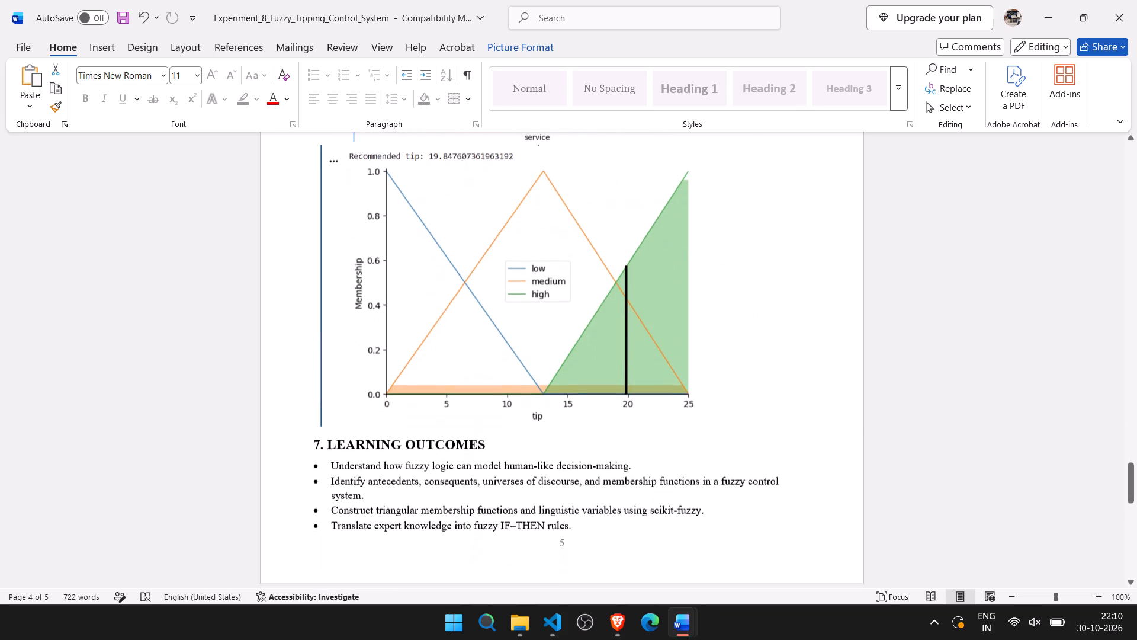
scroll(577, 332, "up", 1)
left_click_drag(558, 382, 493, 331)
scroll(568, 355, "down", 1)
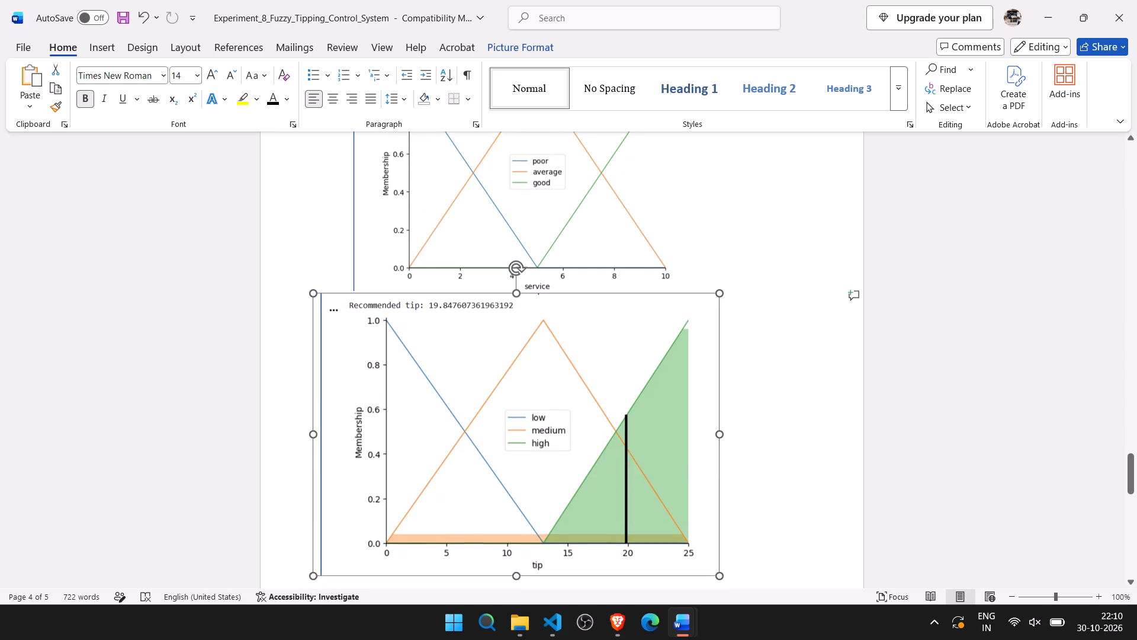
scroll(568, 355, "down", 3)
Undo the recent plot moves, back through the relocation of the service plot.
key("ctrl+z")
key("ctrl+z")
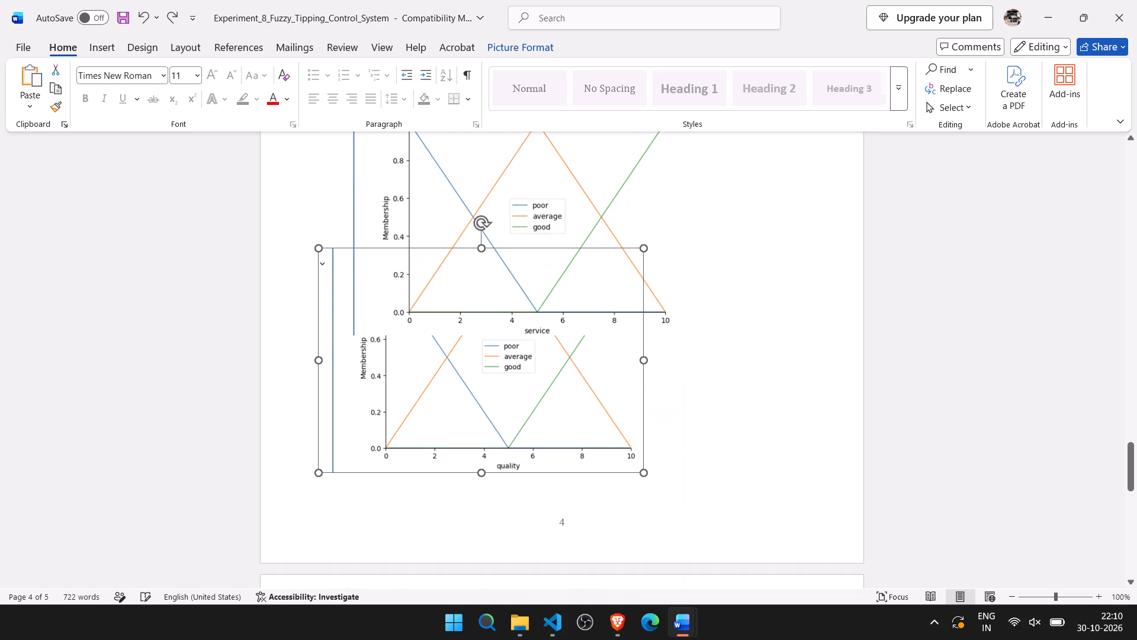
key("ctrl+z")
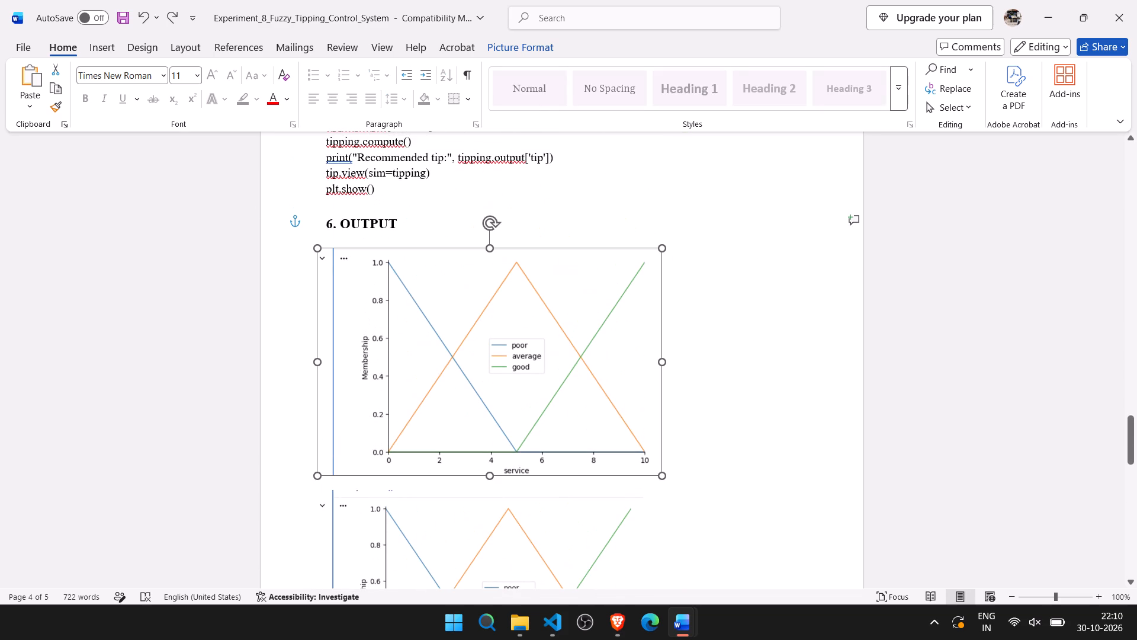
Insert one blank line after the "6. OUTPUT" heading.
left_click(436, 224)
key("Return")
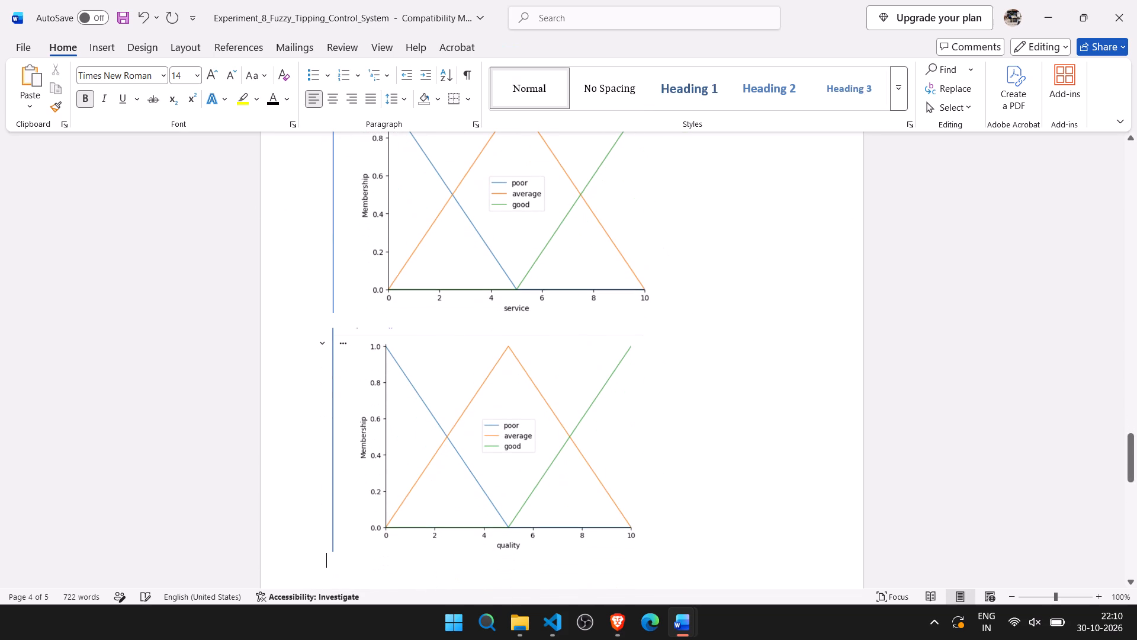
key("Up")
Set the font size of all the bullet points under "7. LEARNING OUTCOMES" to 12.
scroll(486, 219, "up", 1)
scroll(486, 219, "down", 6)
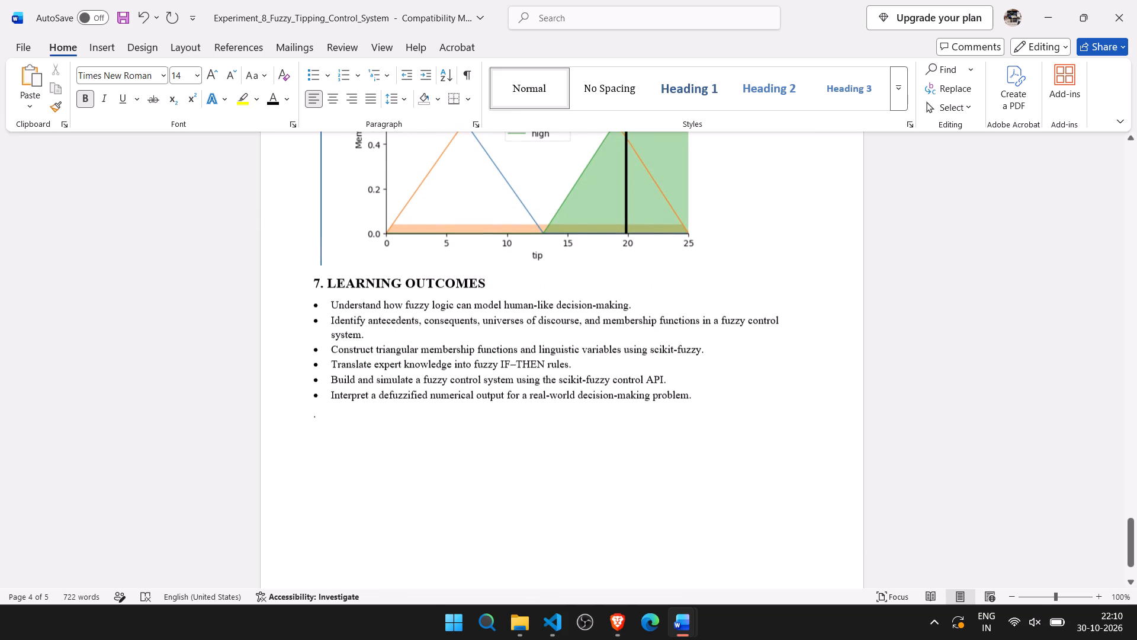
scroll(486, 219, "down", 5)
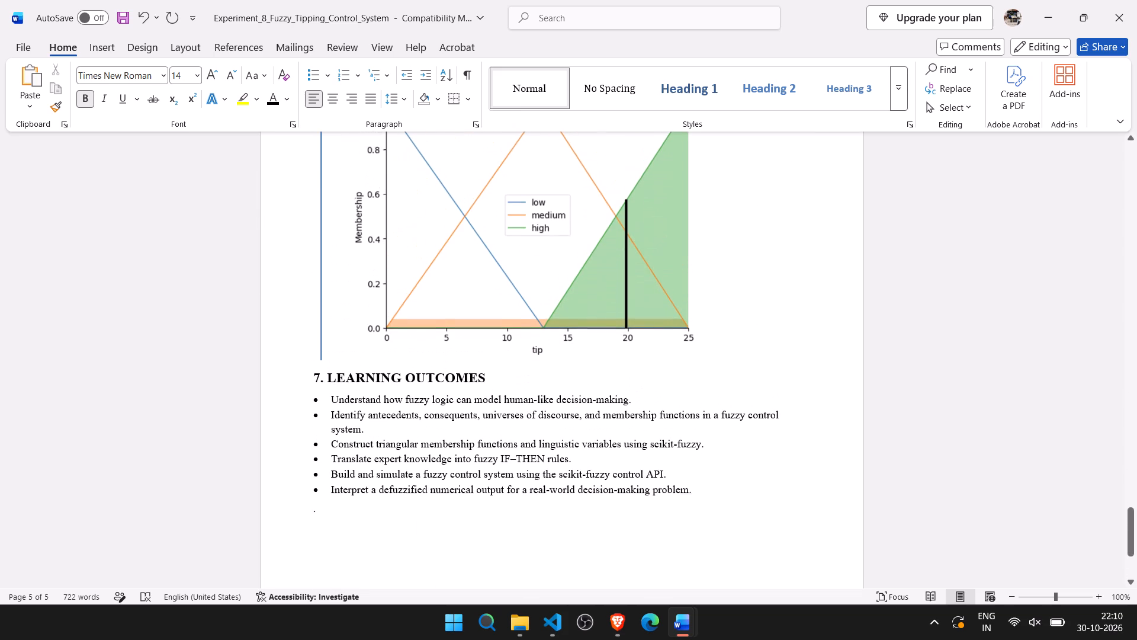
left_click(464, 421)
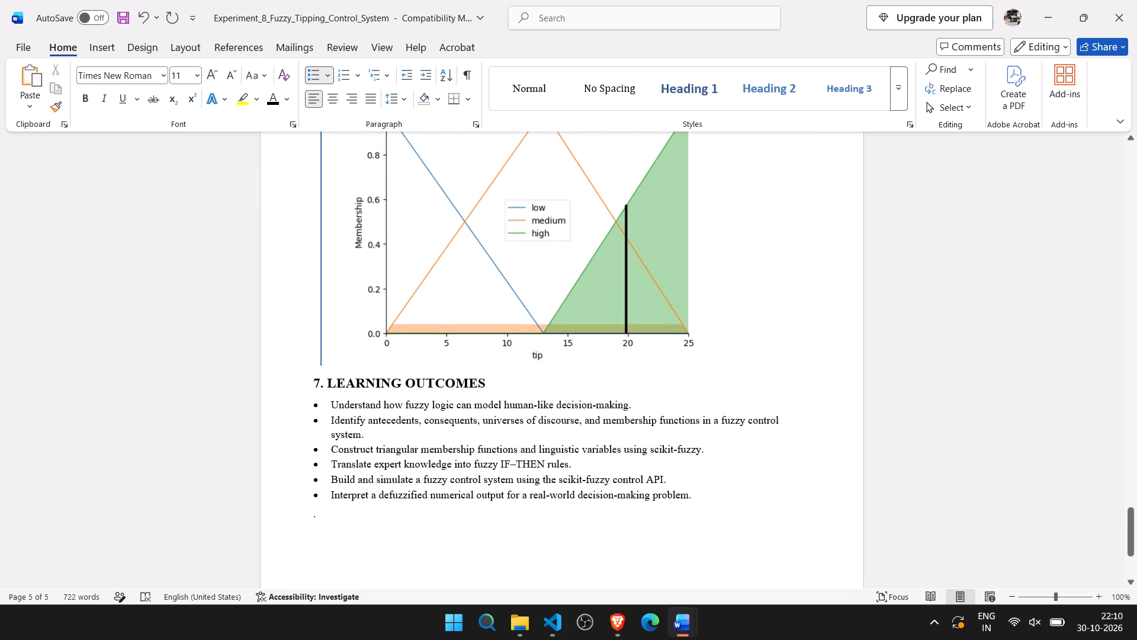
left_click_drag(694, 494, 370, 400)
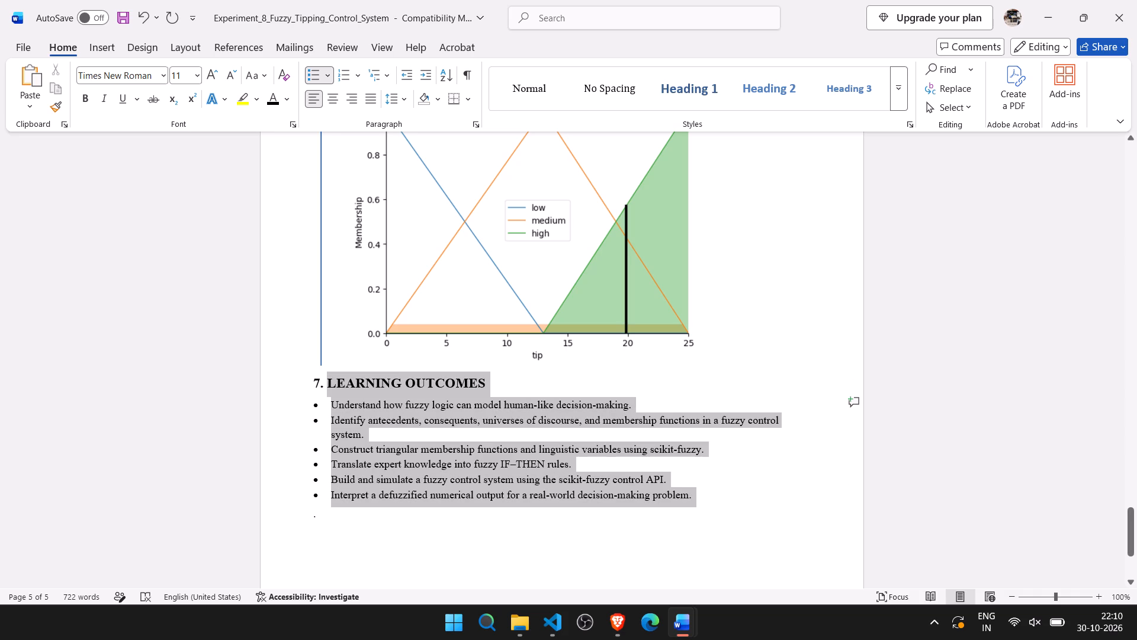
left_click_drag(370, 400, 343, 404)
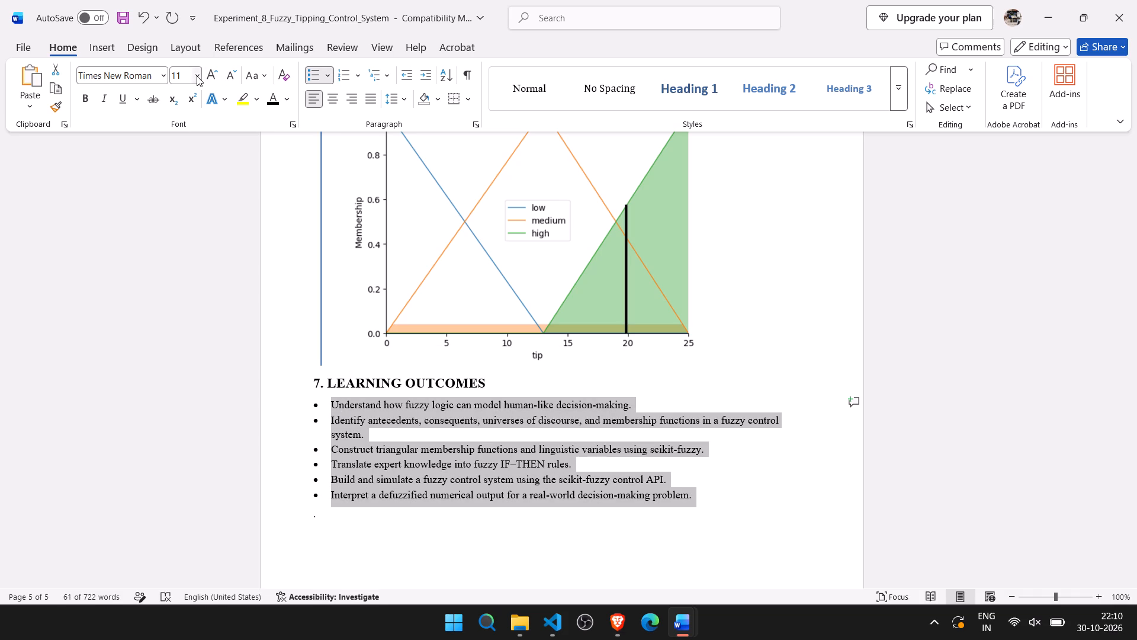
left_click(197, 76)
left_click(178, 167)
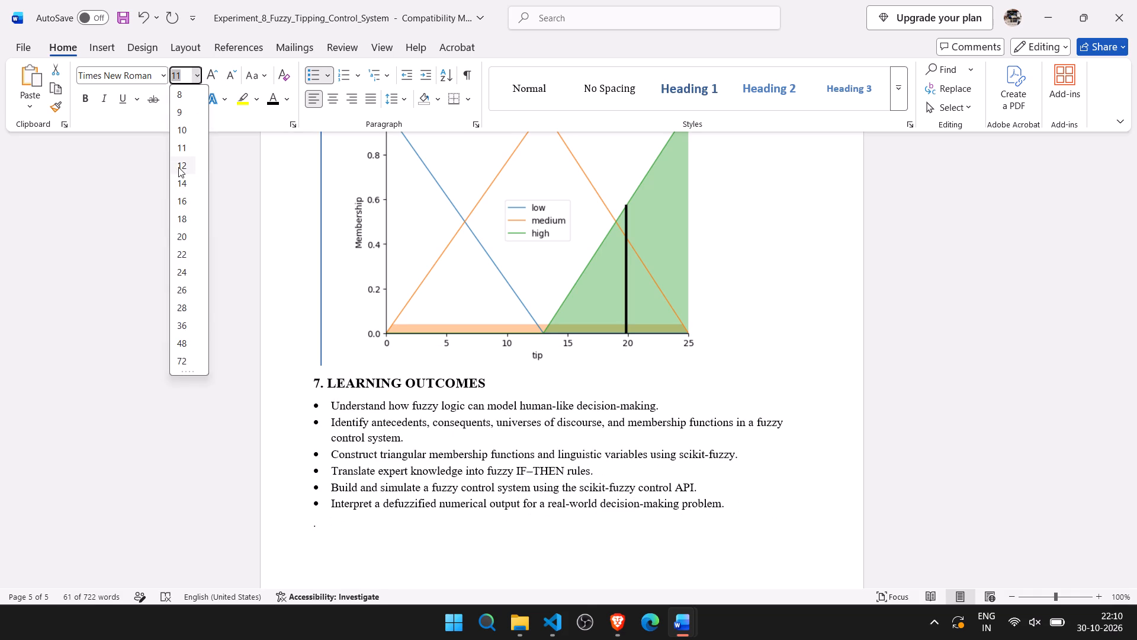
Review the report from the learning outcomes back to the cover page, including the code section and the service and quality plots.
scroll(411, 411, "up", 2)
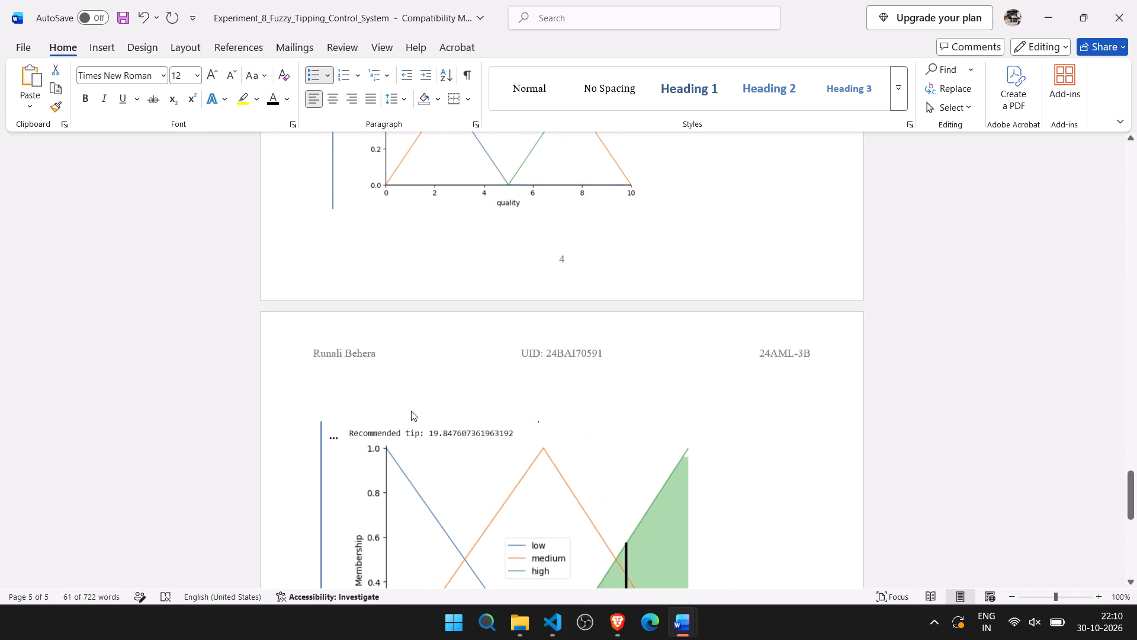
scroll(411, 411, "up", 2)
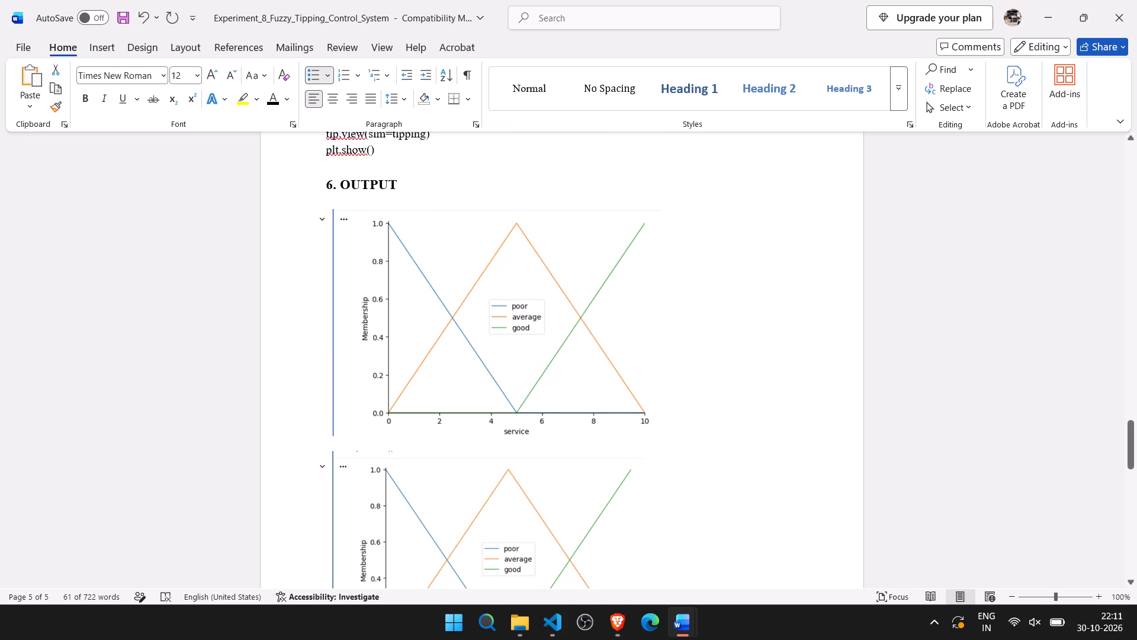
scroll(470, 340, "up", 4)
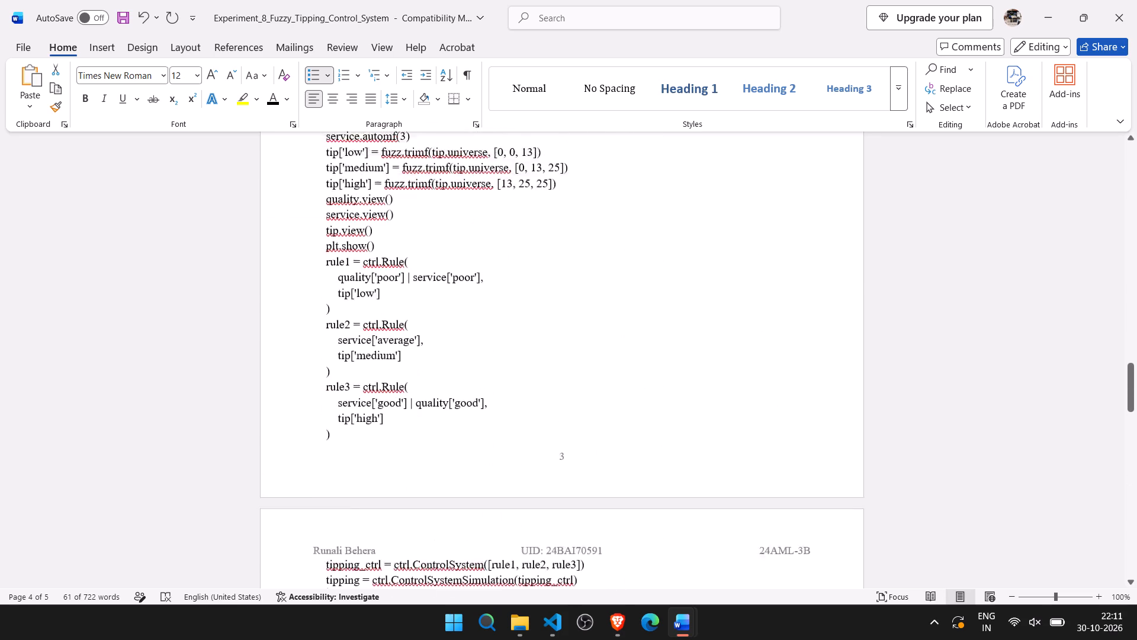
scroll(470, 340, "up", 4)
scroll(470, 340, "down", 1)
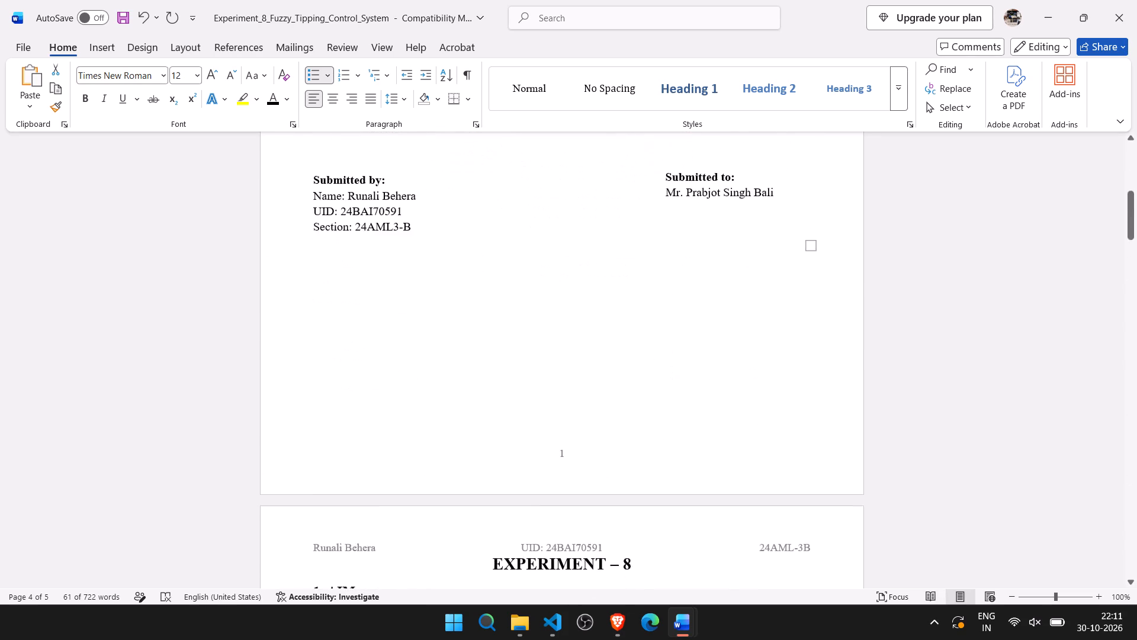
scroll(470, 340, "up", 1)
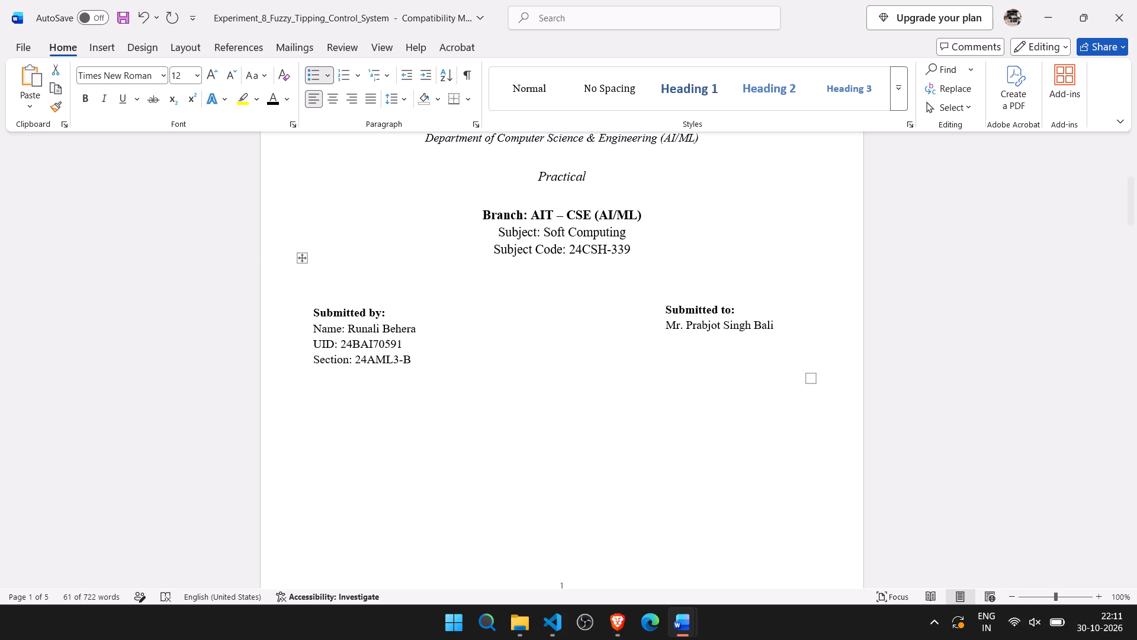
scroll(487, 374, "down", 9)
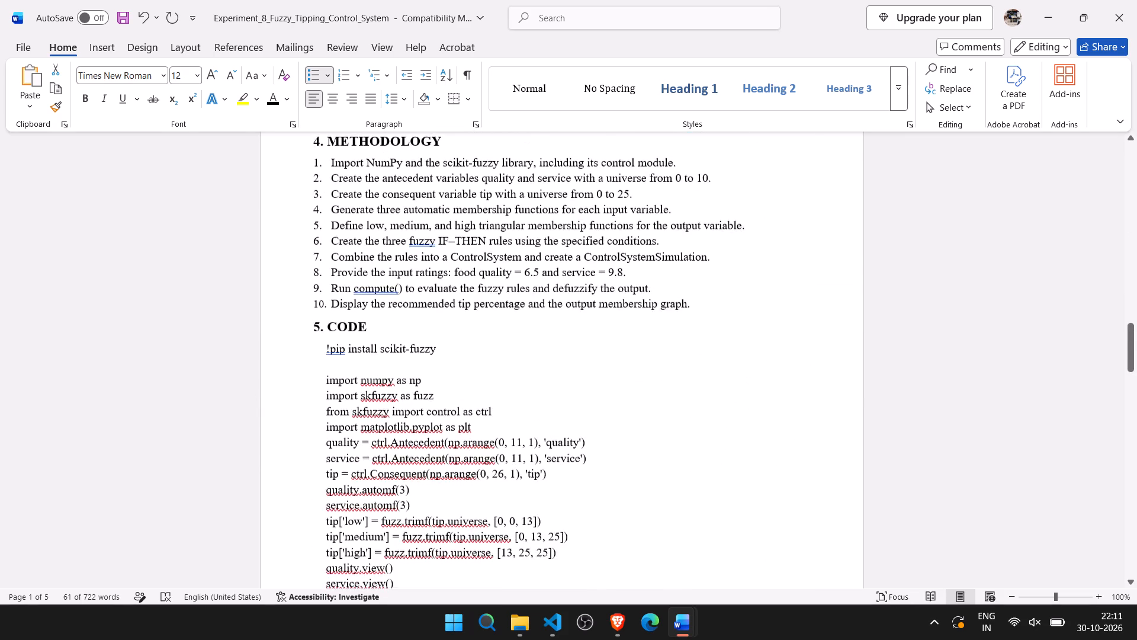
scroll(487, 374, "down", 3)
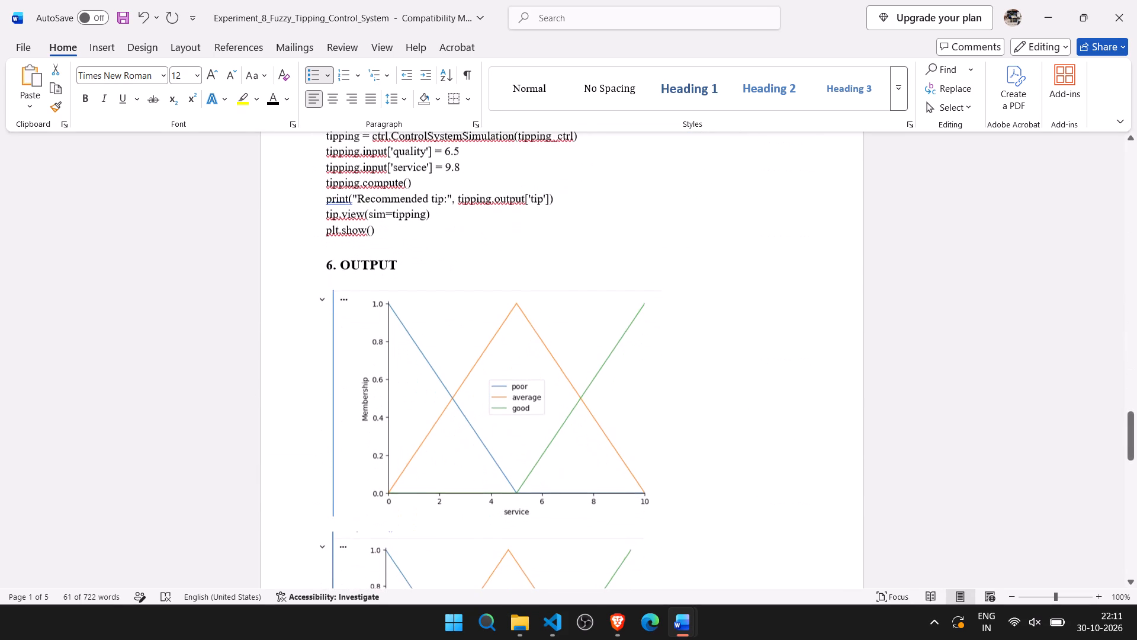
left_click(412, 298)
scroll(412, 298, "down", 2)
scroll(412, 298, "up", 1)
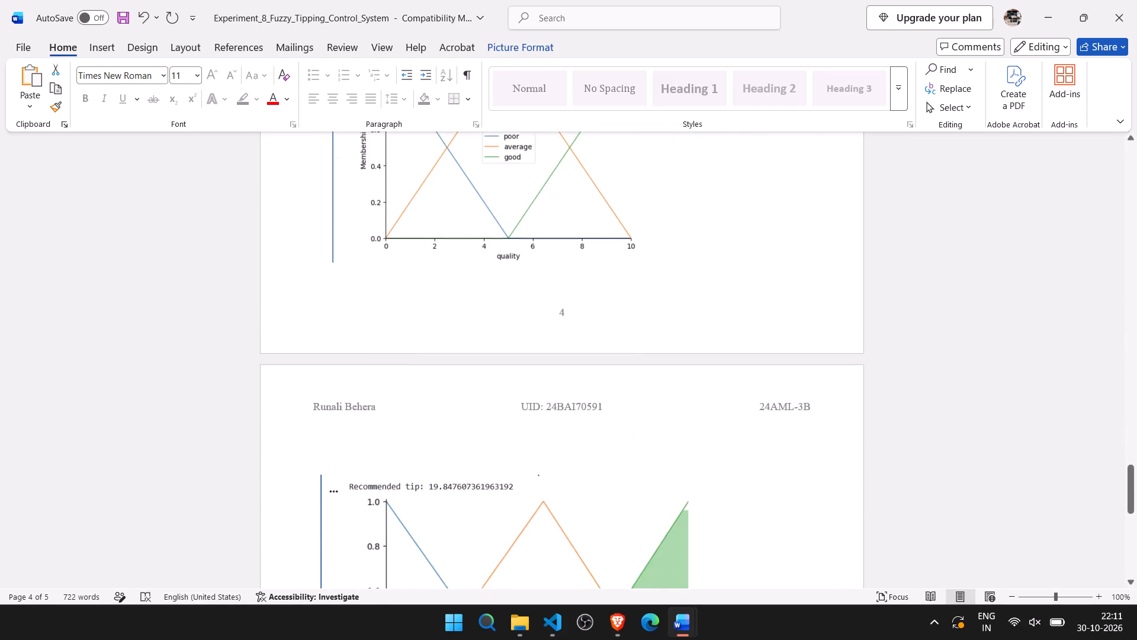
scroll(412, 298, "up", 1)
left_click(453, 278)
scroll(453, 278, "up", 1)
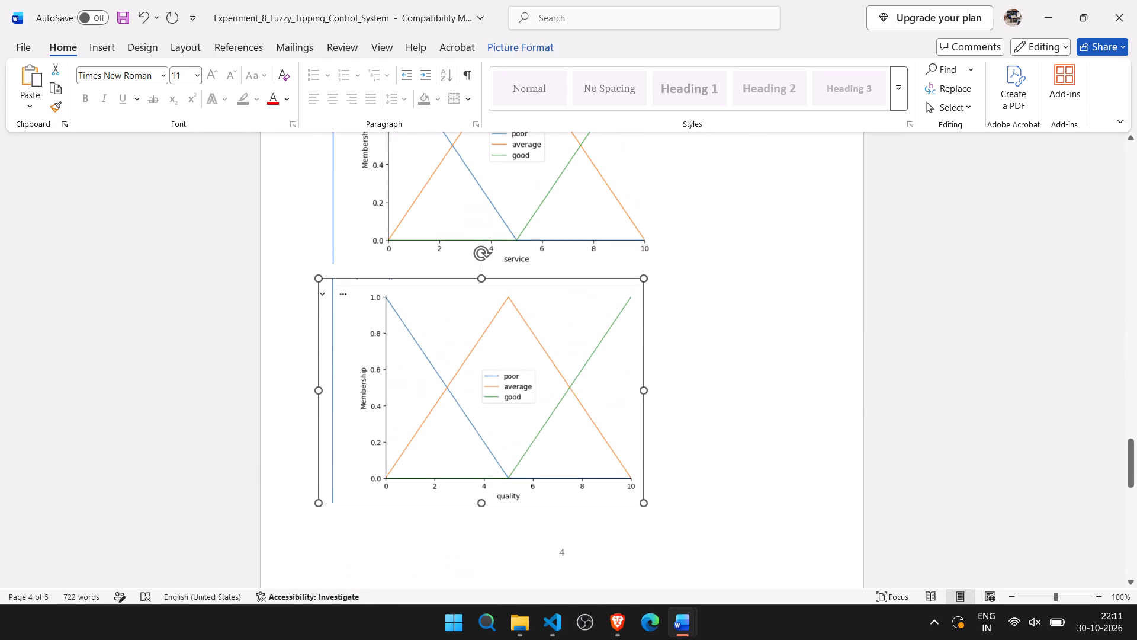
left_click(592, 353)
left_click(661, 299)
Insert eleven blank lines before the "7. LEARNING OUTCOMES" heading to push it down from the recommended-tip plot.
scroll(621, 389, "down", 2)
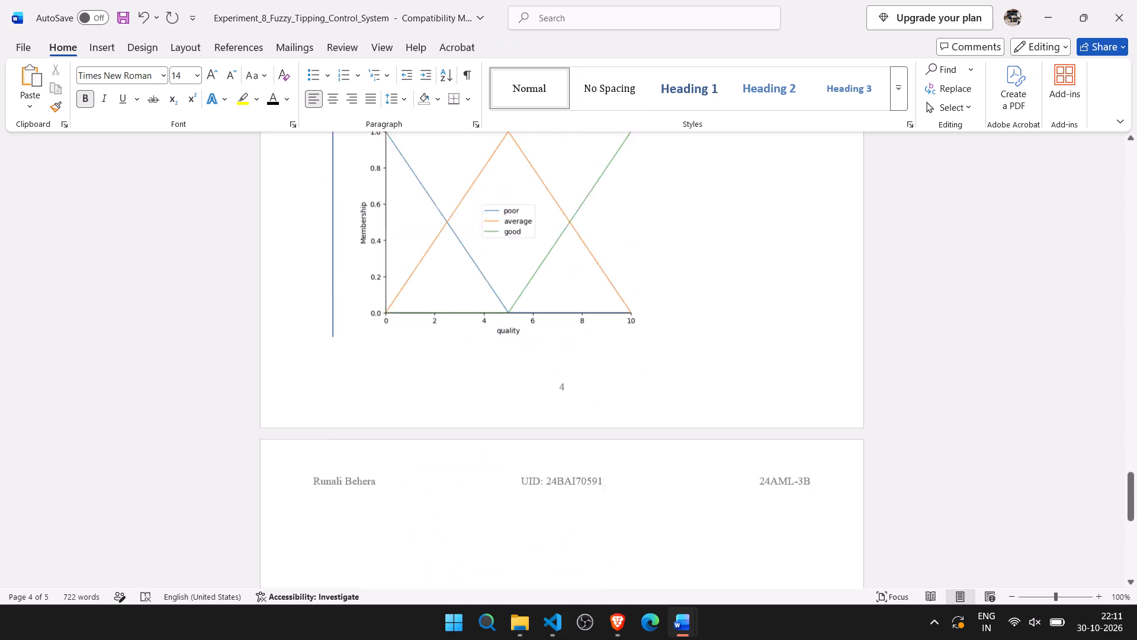
scroll(621, 389, "down", 4)
left_click(309, 354)
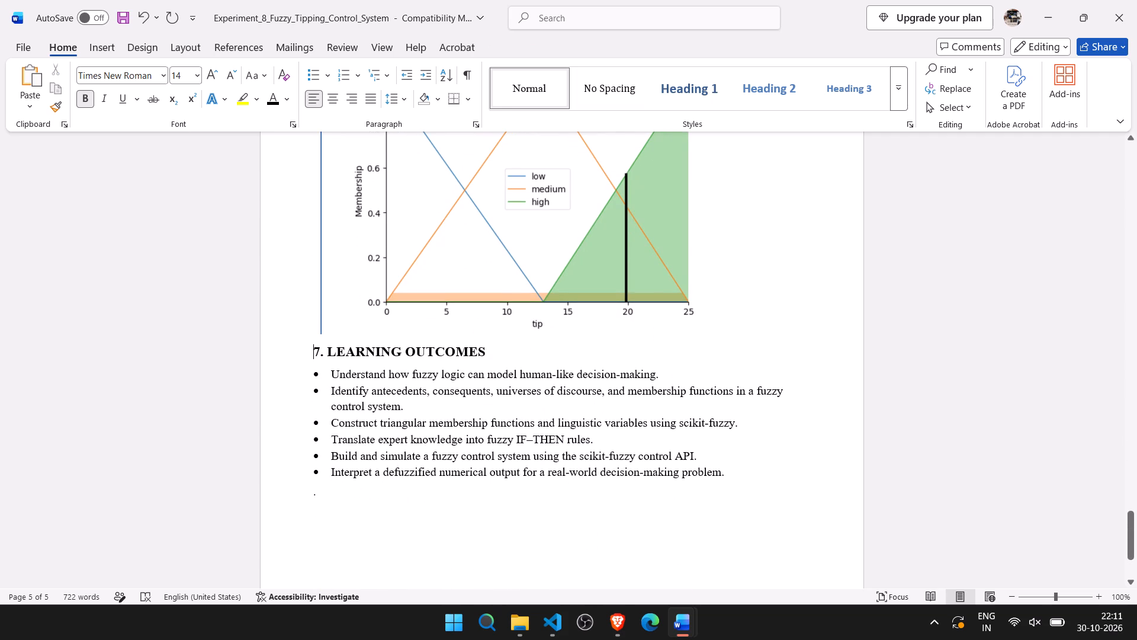
key("Return")
key("Return")
key("Return")
key("Return")
key("Return")
key("Return")
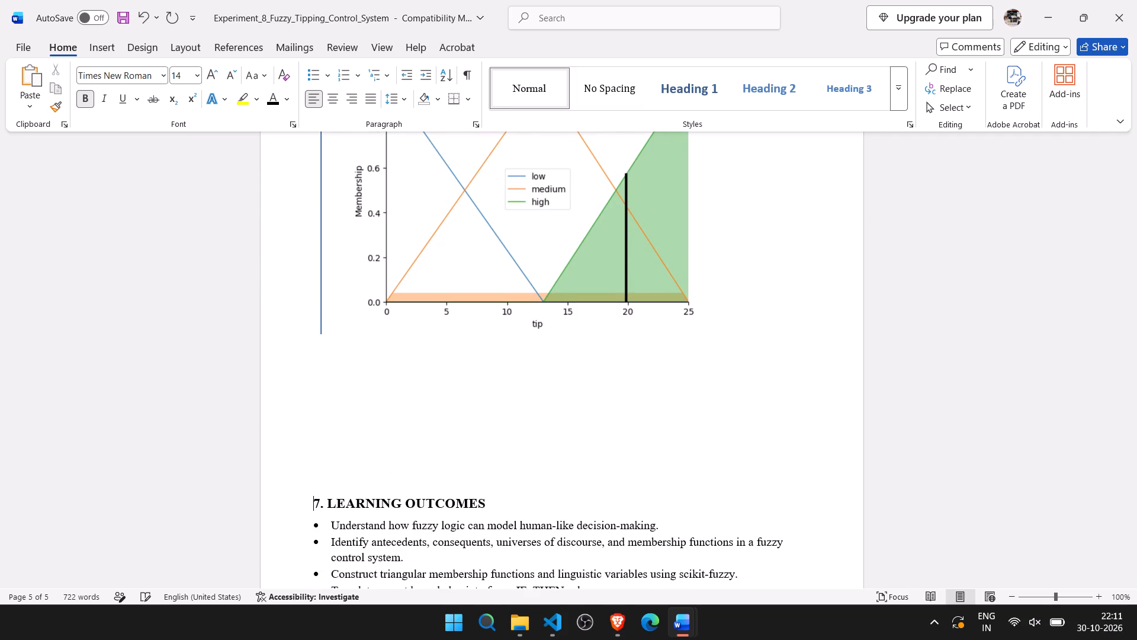
key("Return")
key("Return")
key("Return")
key("Return")
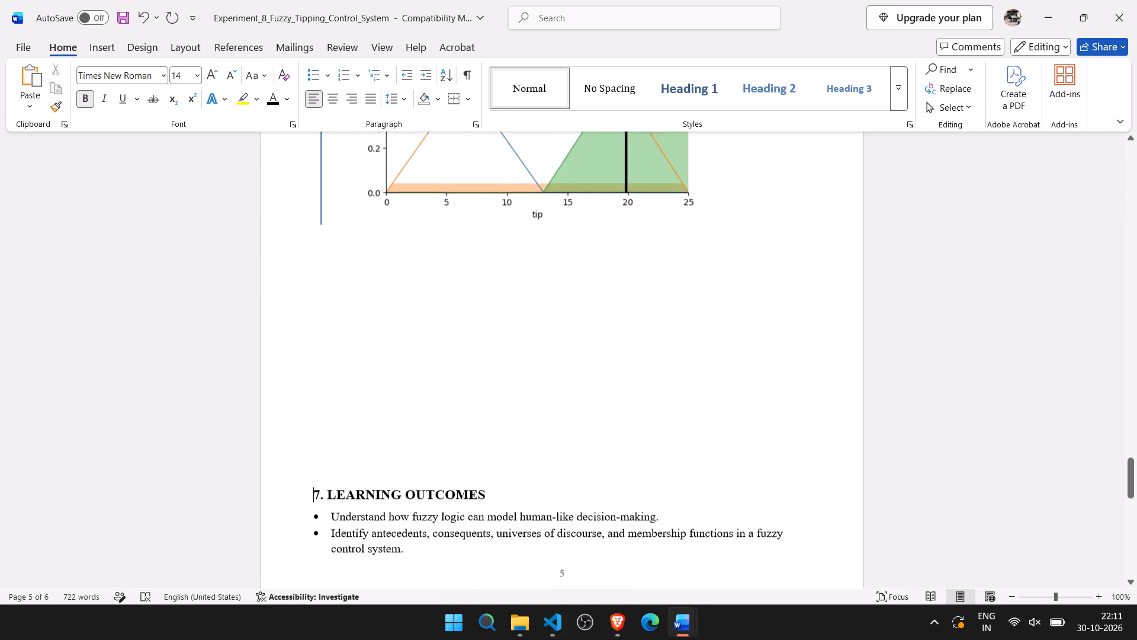
key("Return")
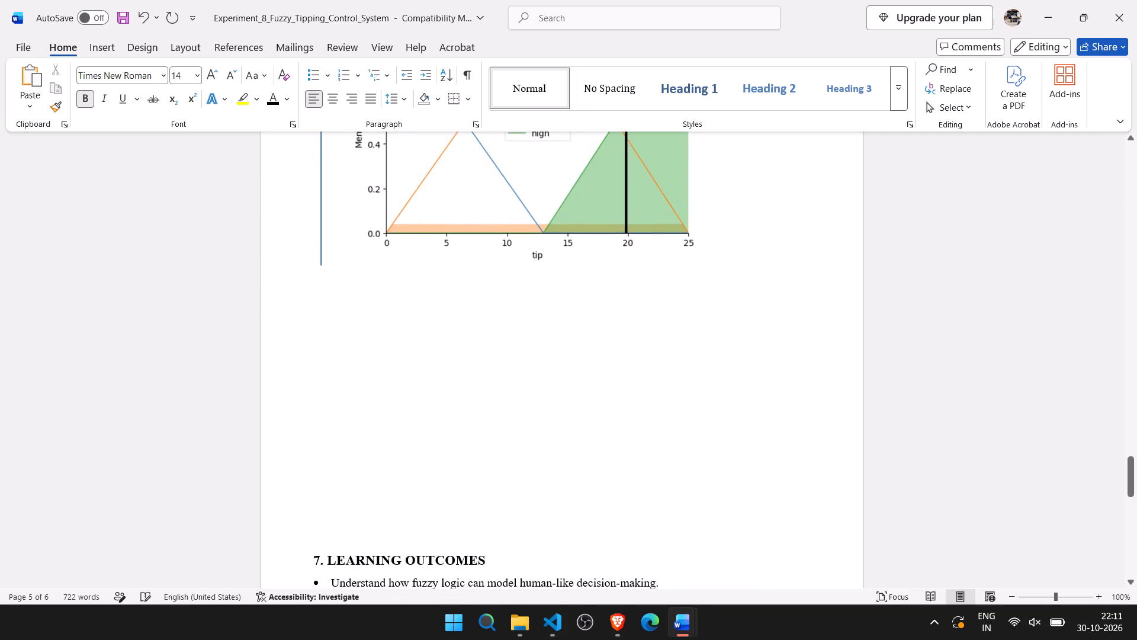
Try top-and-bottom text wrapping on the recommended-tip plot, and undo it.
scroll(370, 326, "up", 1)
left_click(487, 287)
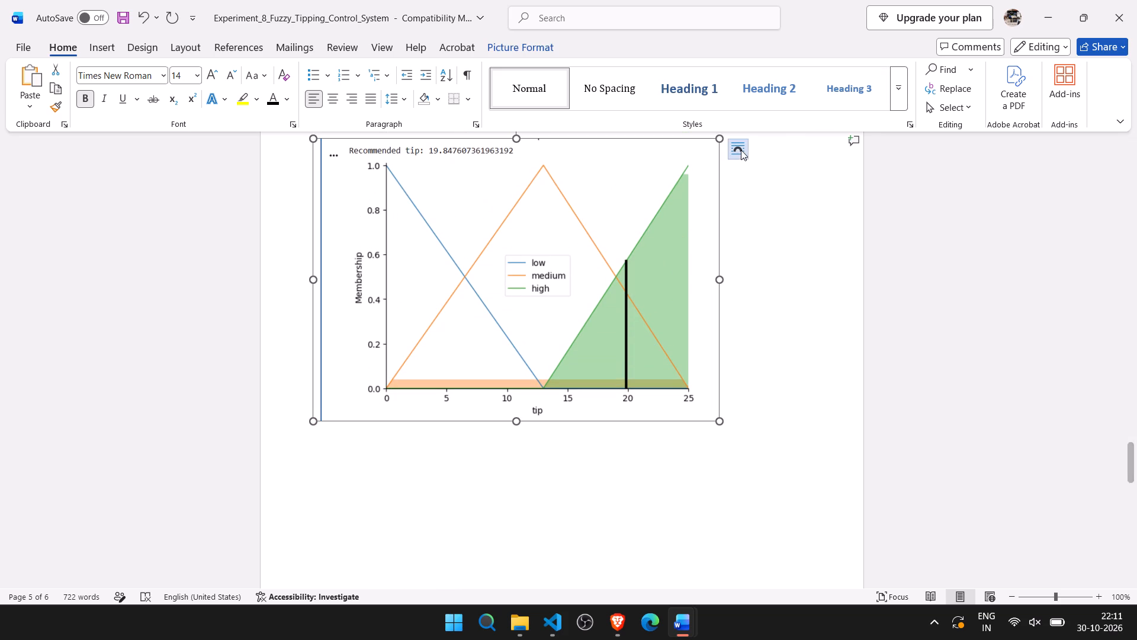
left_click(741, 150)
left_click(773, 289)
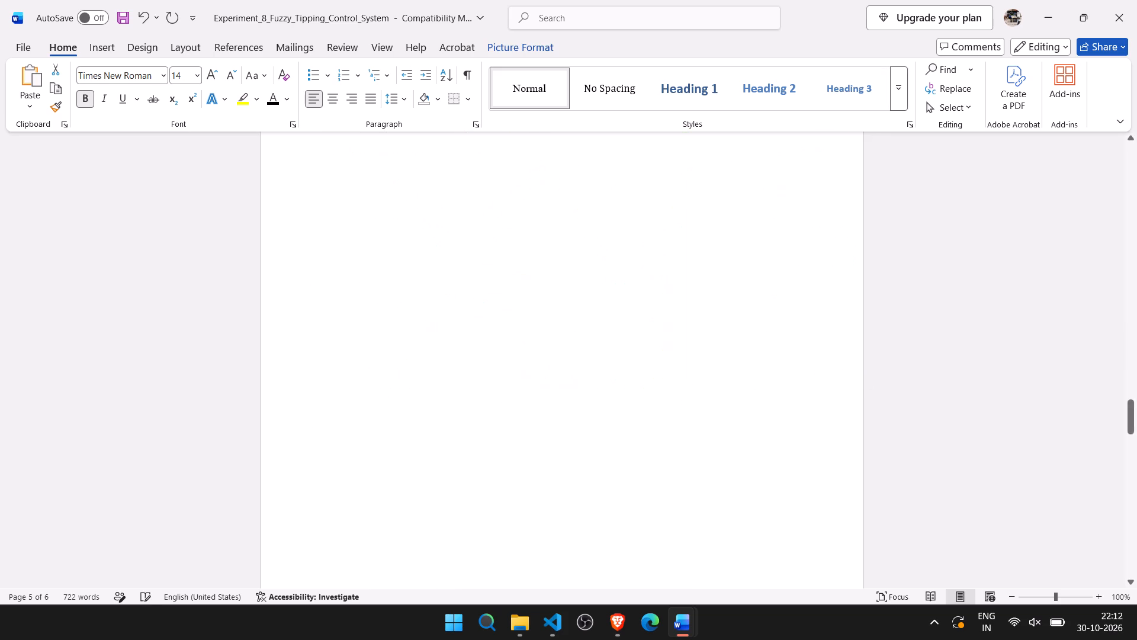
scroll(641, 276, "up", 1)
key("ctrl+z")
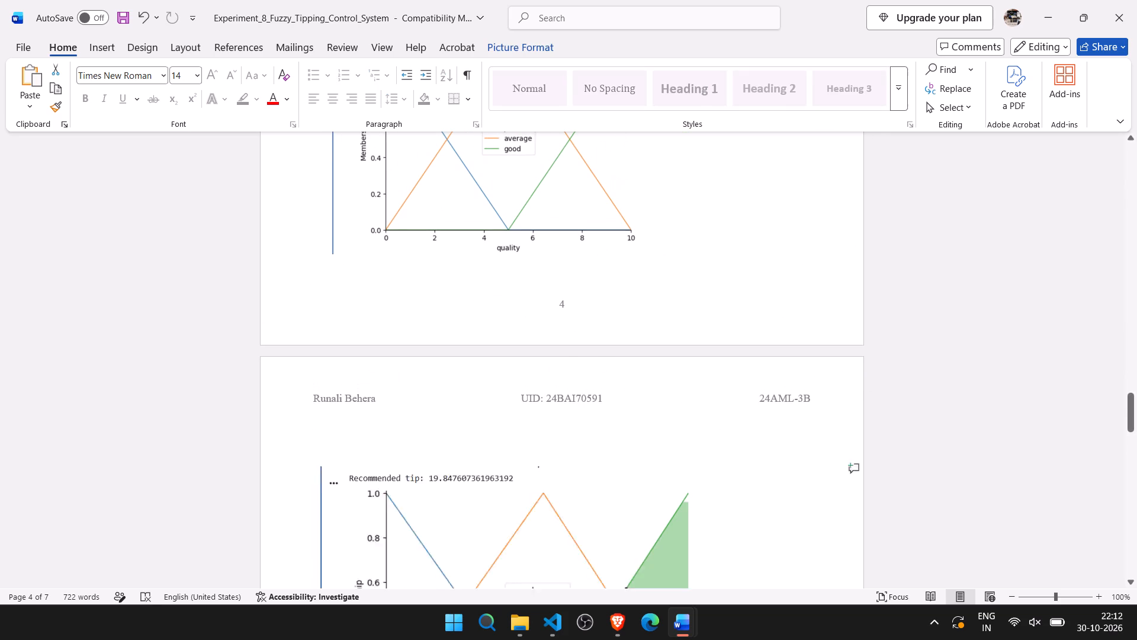
Apply square text wrapping to the recommended-tip plot and move it down to leave a wide gap beneath the page header.
left_click(738, 256)
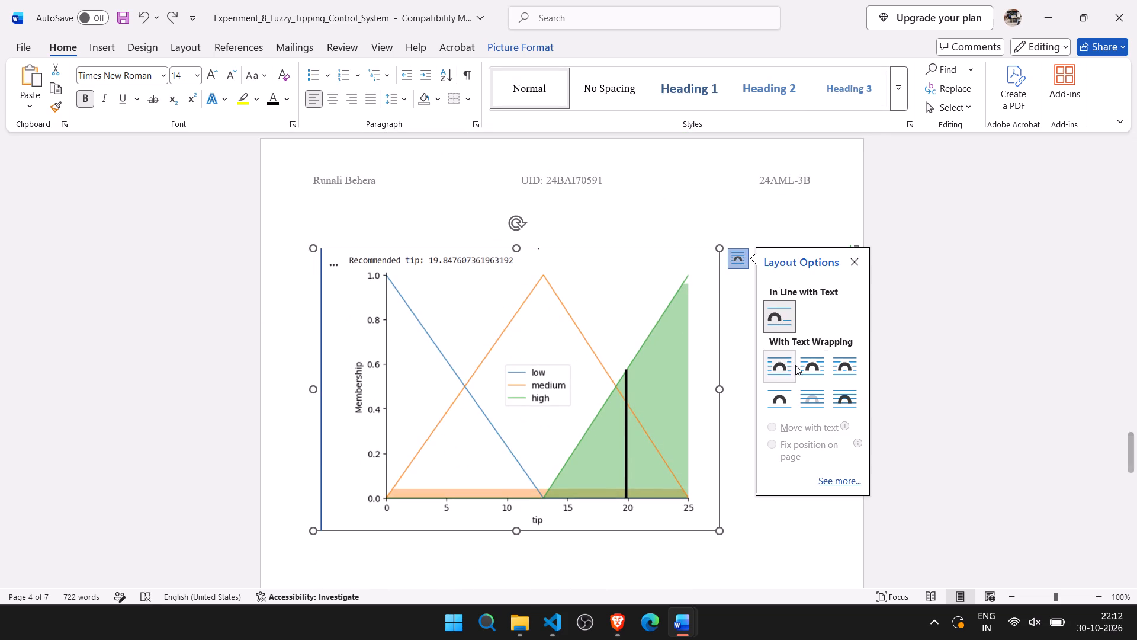
left_click(781, 370)
left_click_drag(637, 337, 640, 409)
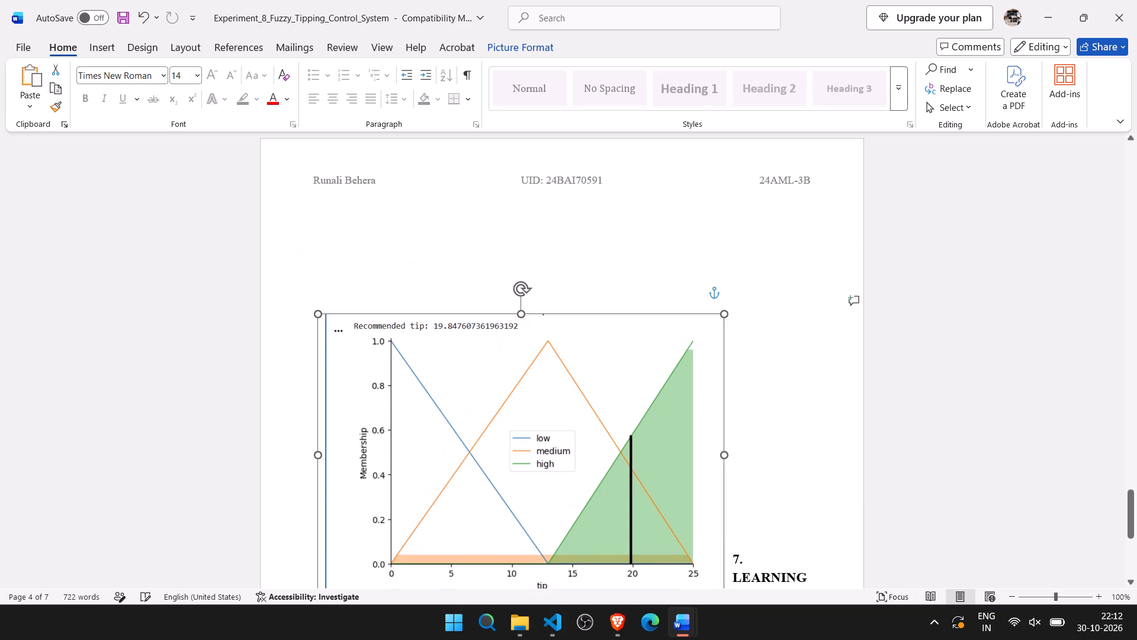
left_click_drag(640, 409, 645, 494)
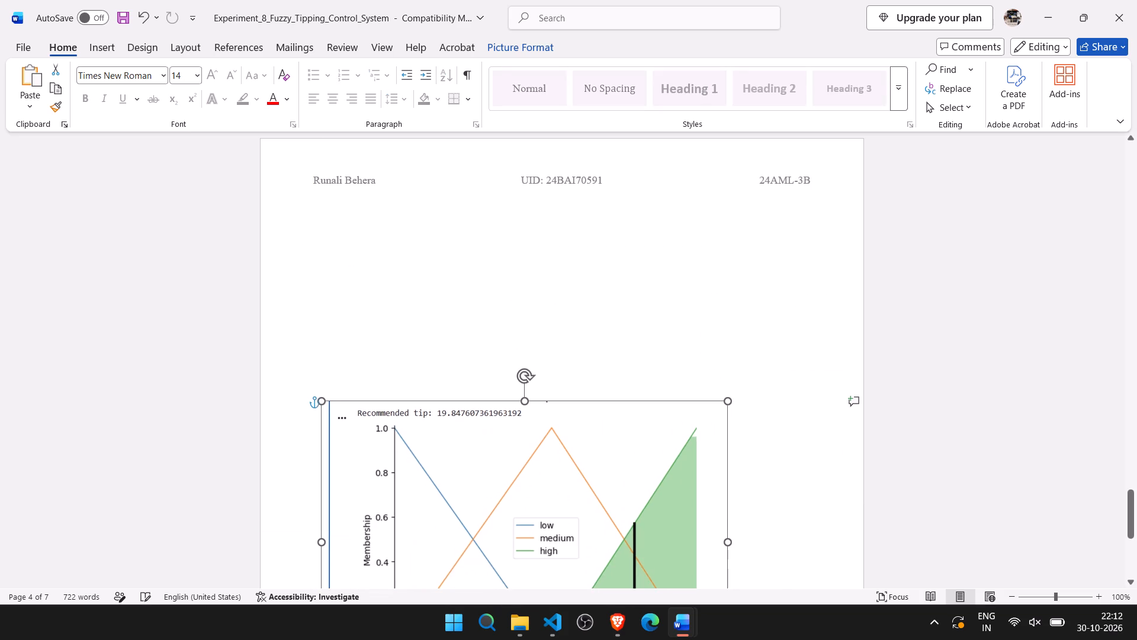
left_click_drag(645, 494, 645, 515)
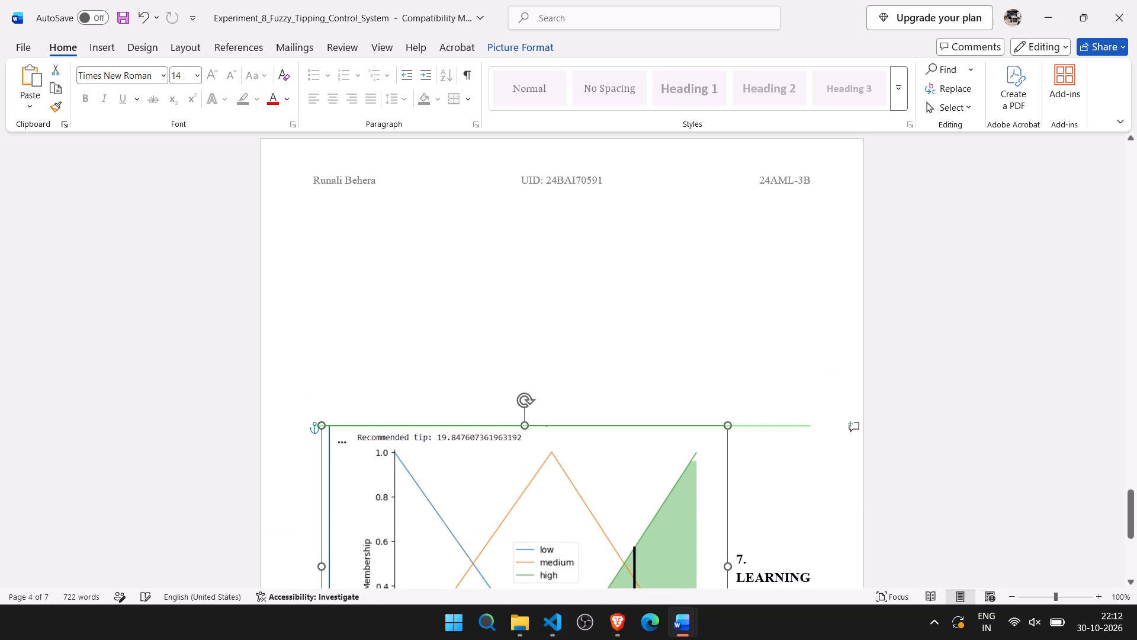
left_click_drag(645, 515, 645, 515)
Insert seven blank lines before "7. LEARNING OUTCOMES" so the whole heading sits below the recommended-tip plot.
scroll(645, 515, "down", 2)
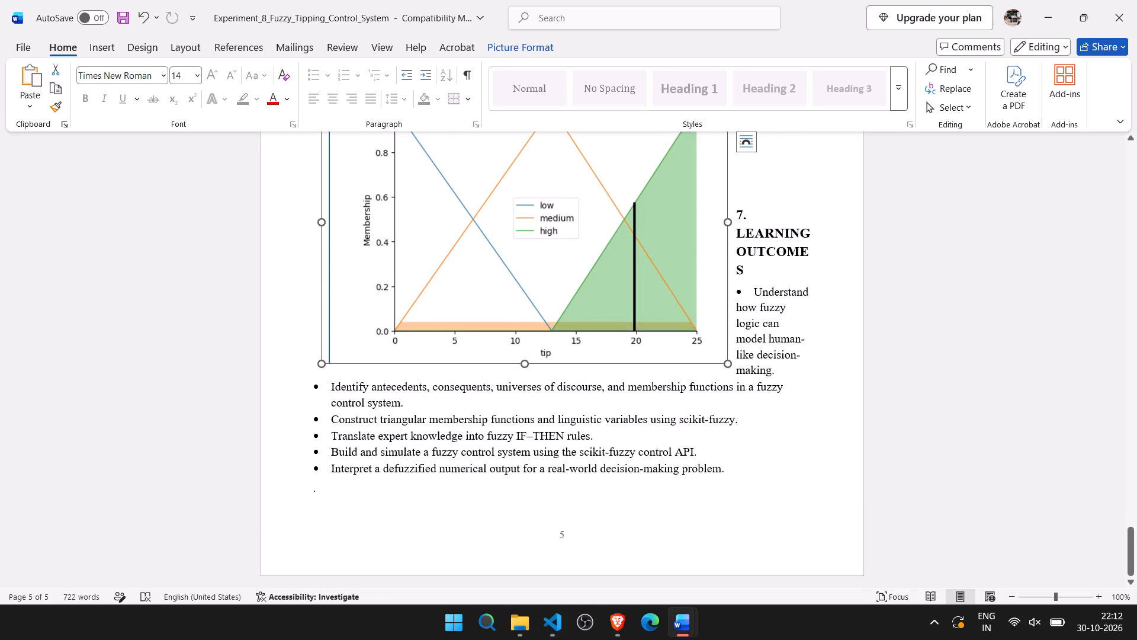
left_click(736, 217)
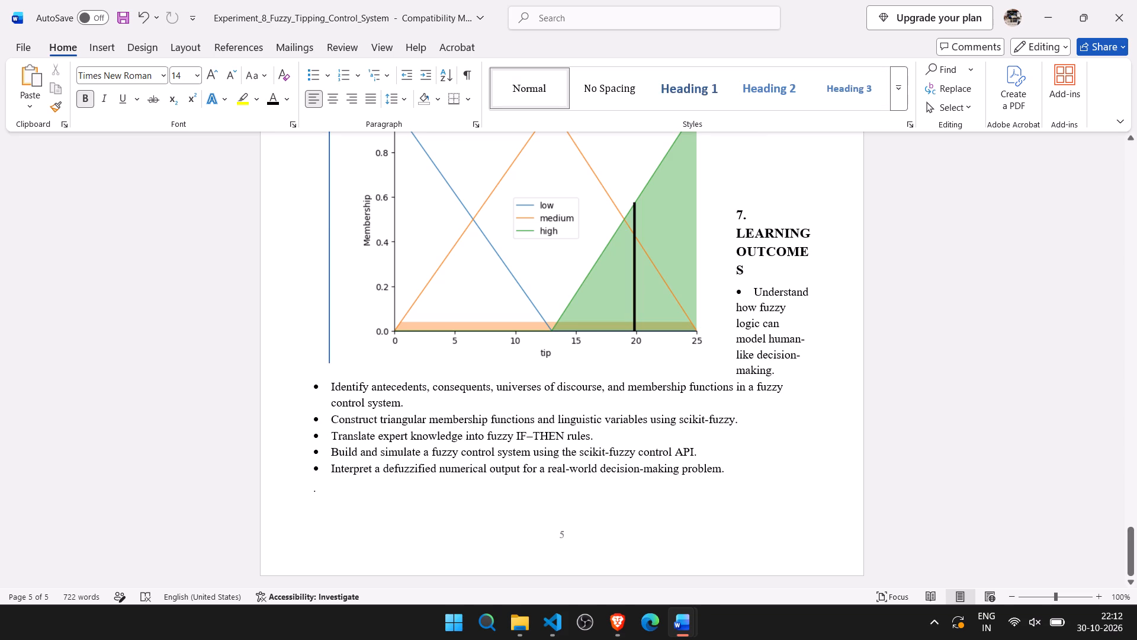
key("Return")
key("Return")
key("Return")
key("Return")
key("Return")
key("Return")
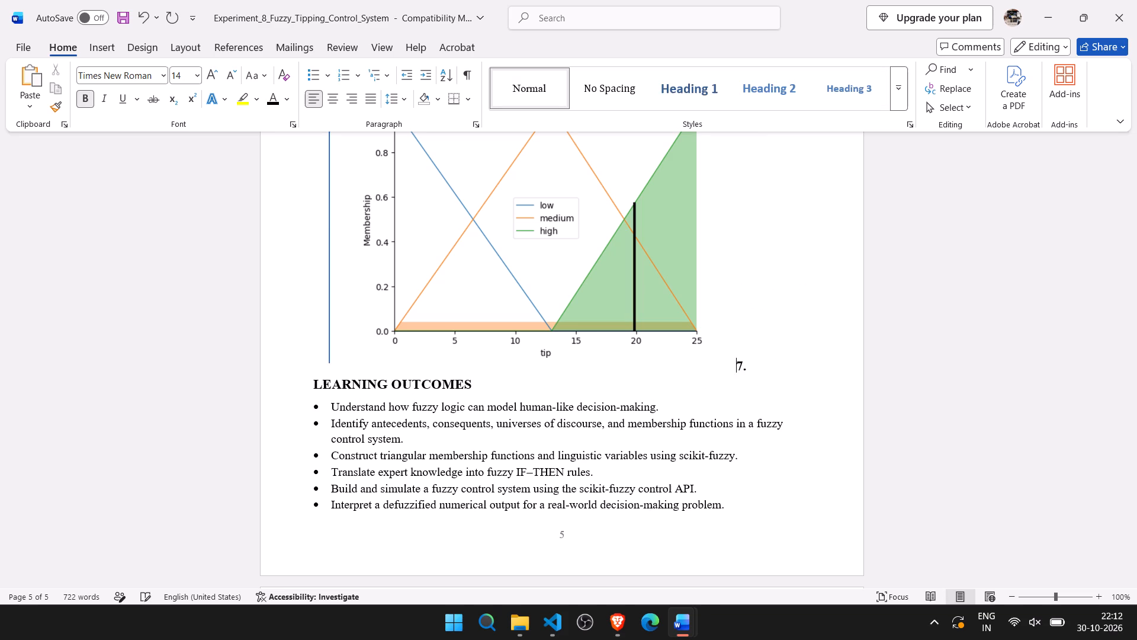
key("Return")
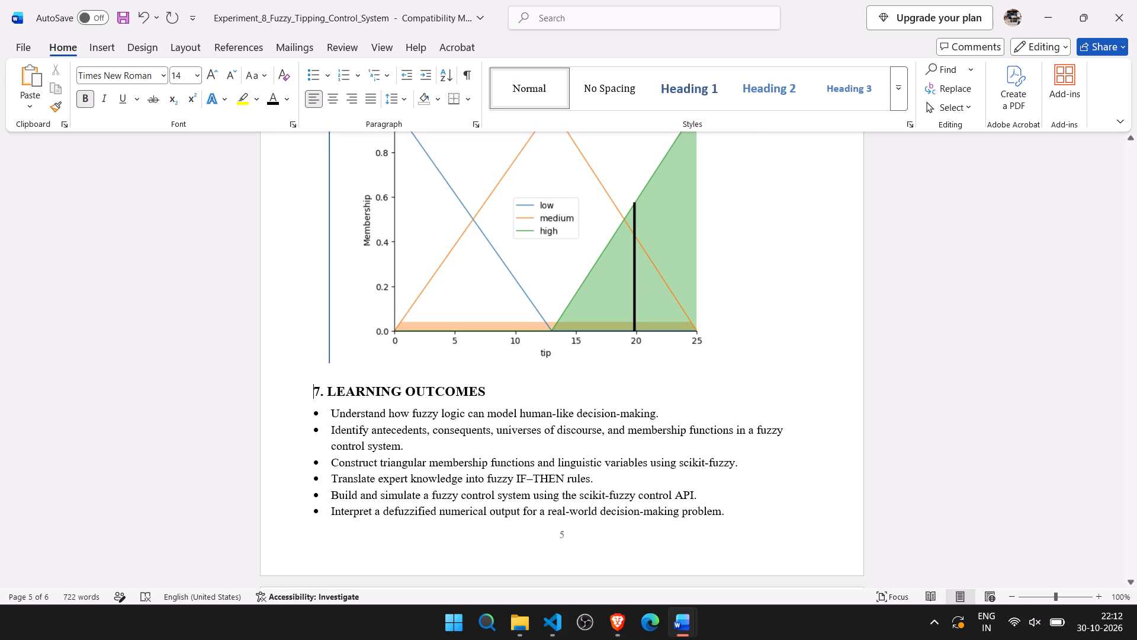
Check the placement and spacing of the service, quality and recommended-tip plots across the output pages.
scroll(791, 174, "up", 4)
scroll(791, 174, "down", 1)
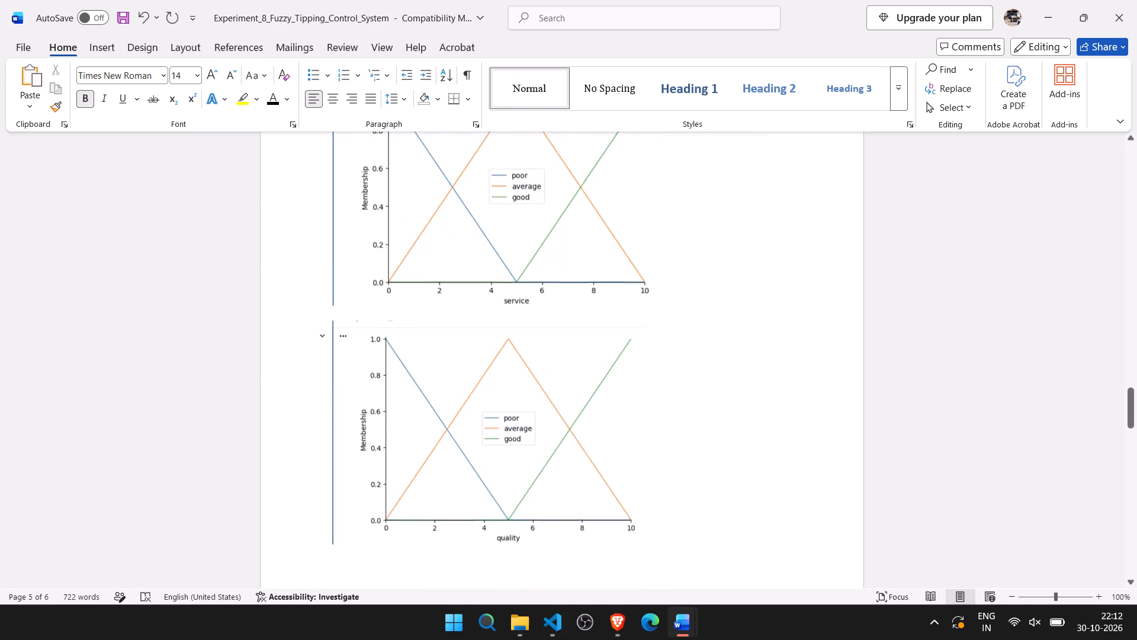
scroll(791, 174, "down", 1)
scroll(667, 241, "down", 1)
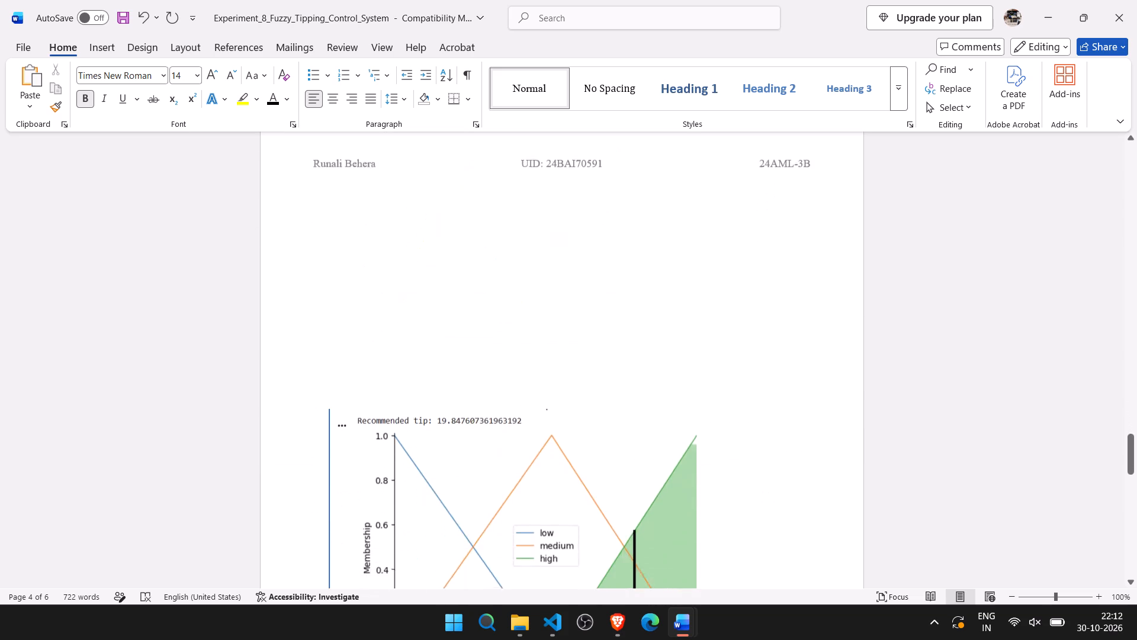
scroll(582, 239, "down", 1)
scroll(582, 239, "up", 1)
scroll(582, 239, "down", 2)
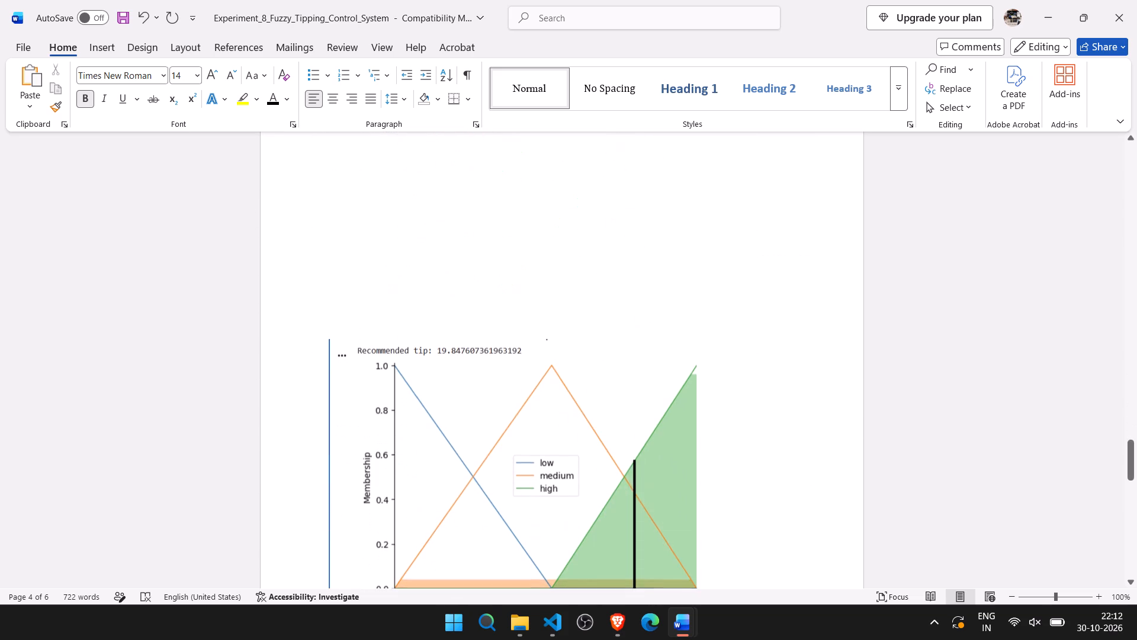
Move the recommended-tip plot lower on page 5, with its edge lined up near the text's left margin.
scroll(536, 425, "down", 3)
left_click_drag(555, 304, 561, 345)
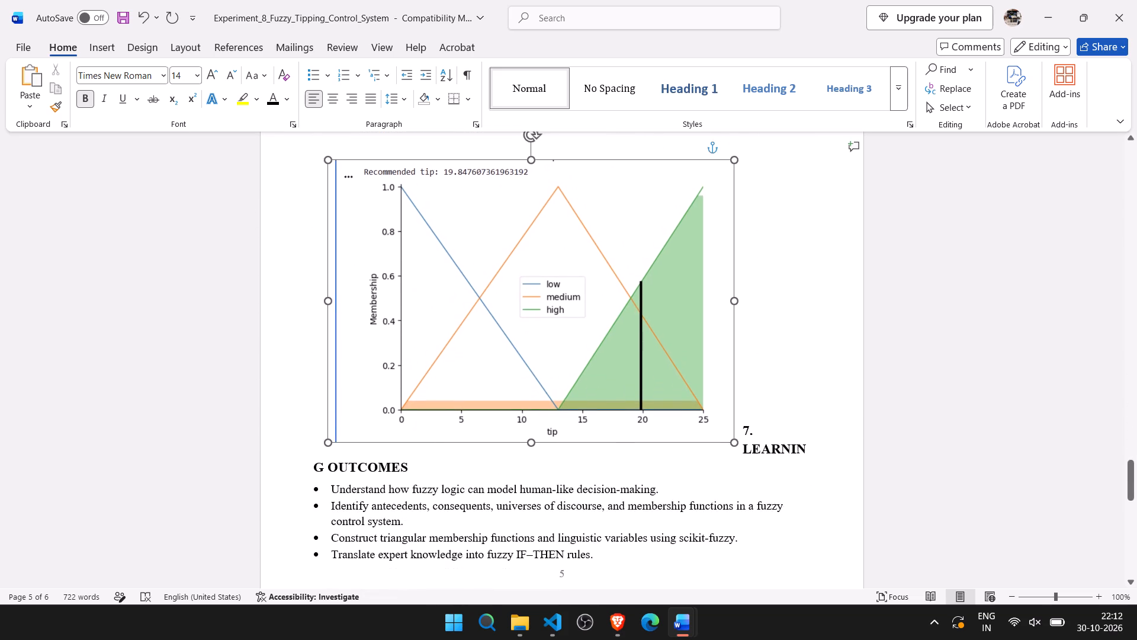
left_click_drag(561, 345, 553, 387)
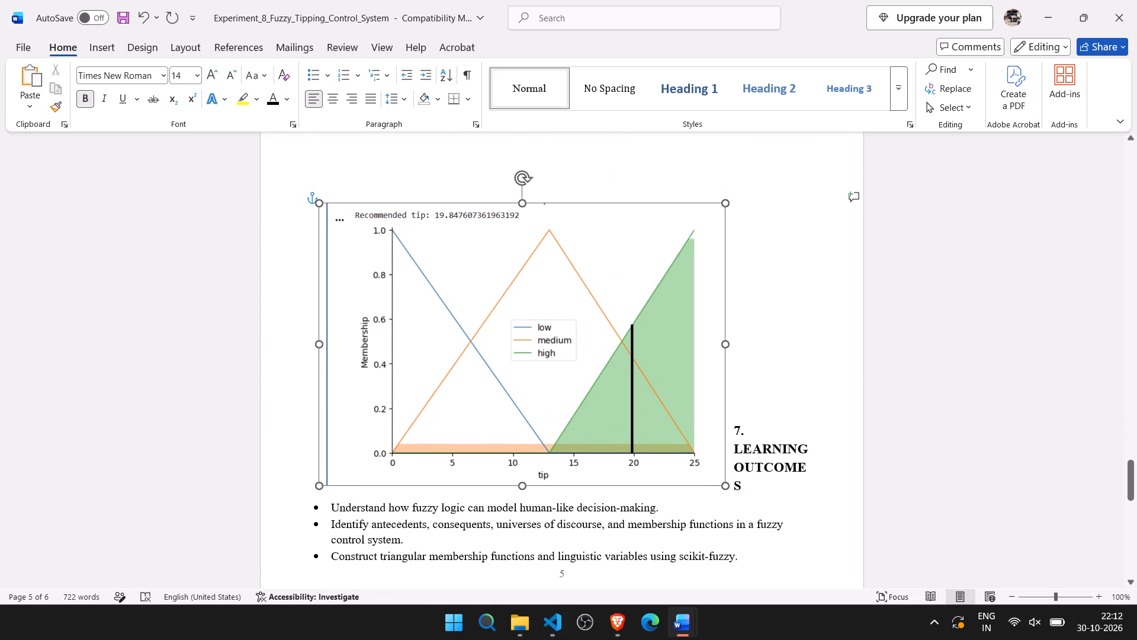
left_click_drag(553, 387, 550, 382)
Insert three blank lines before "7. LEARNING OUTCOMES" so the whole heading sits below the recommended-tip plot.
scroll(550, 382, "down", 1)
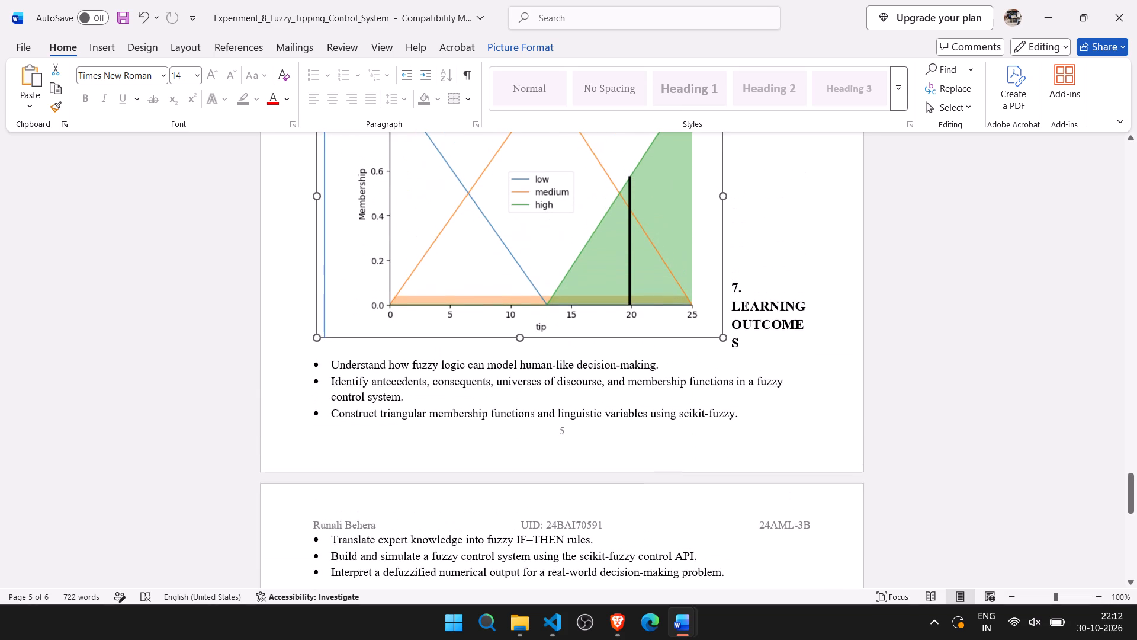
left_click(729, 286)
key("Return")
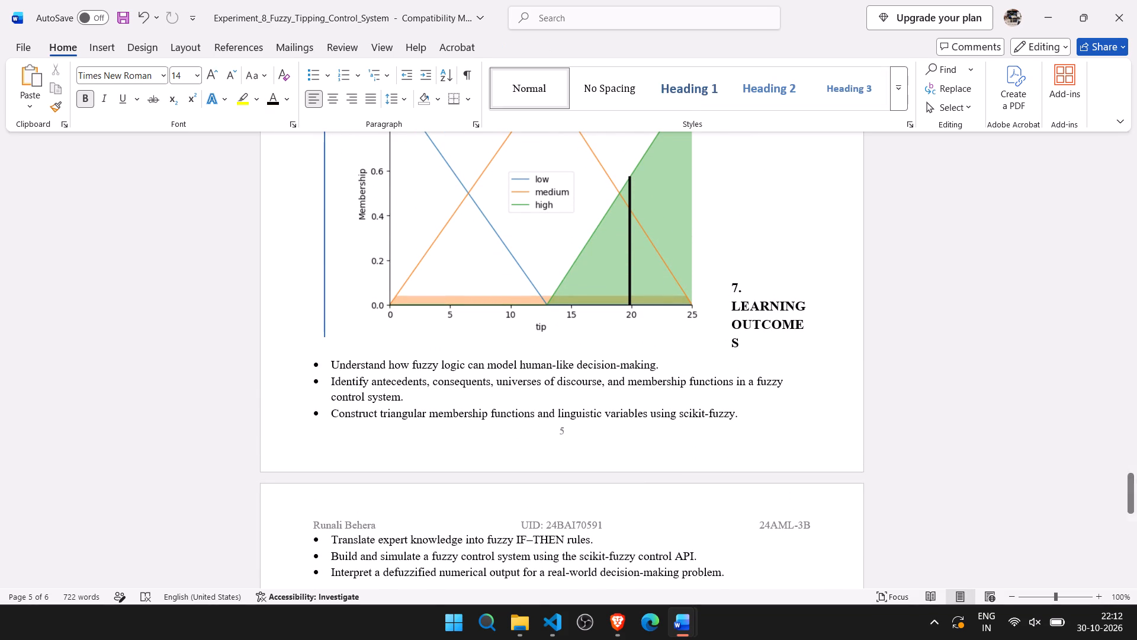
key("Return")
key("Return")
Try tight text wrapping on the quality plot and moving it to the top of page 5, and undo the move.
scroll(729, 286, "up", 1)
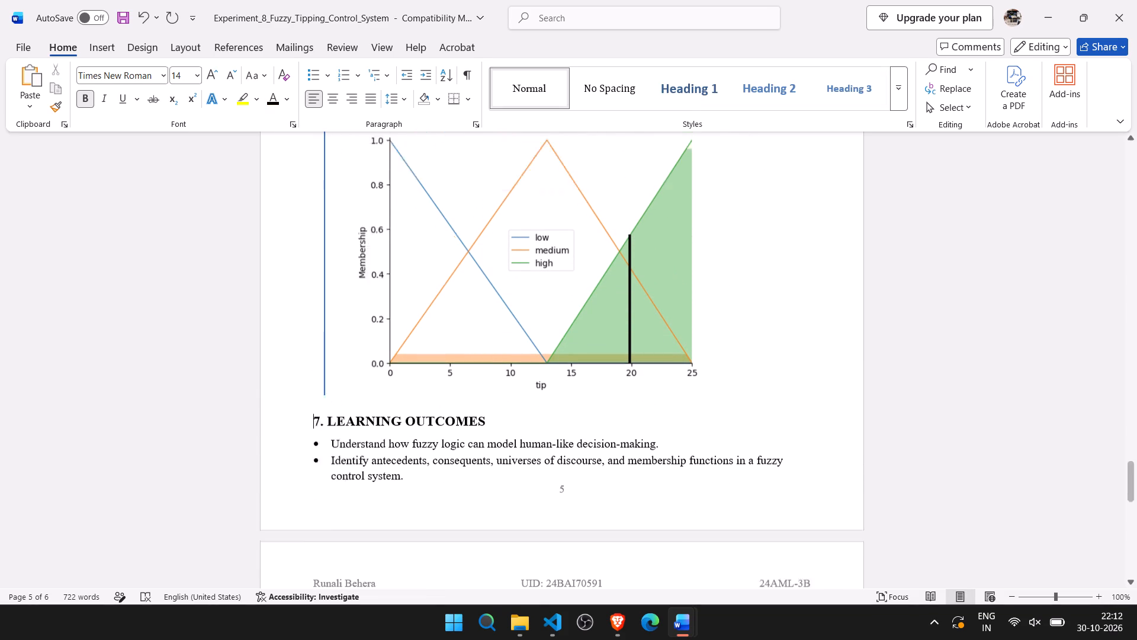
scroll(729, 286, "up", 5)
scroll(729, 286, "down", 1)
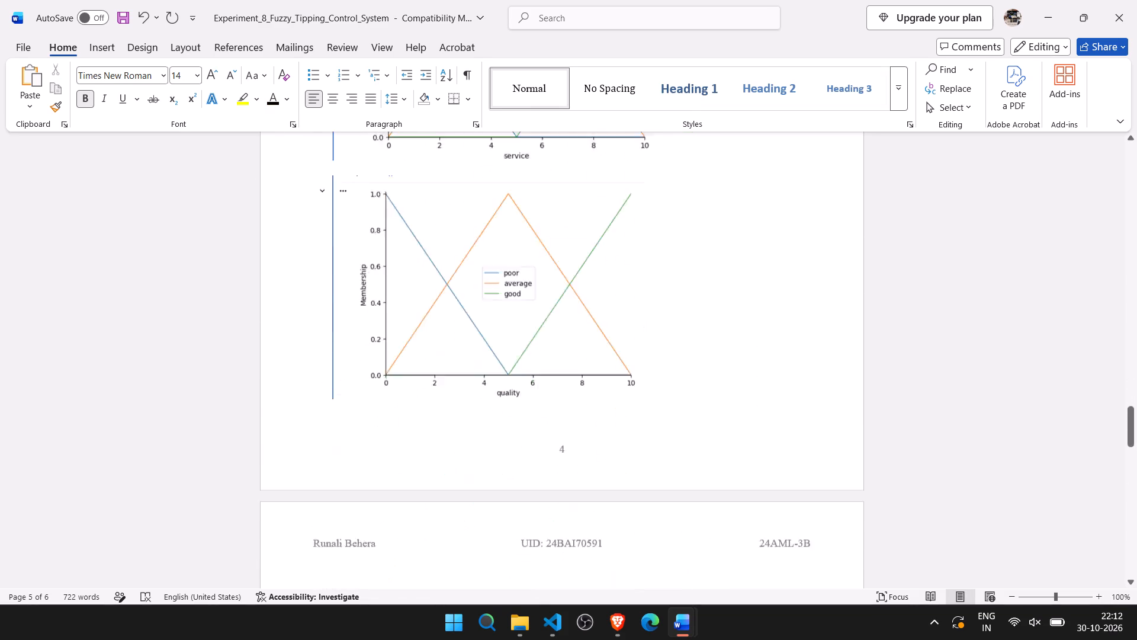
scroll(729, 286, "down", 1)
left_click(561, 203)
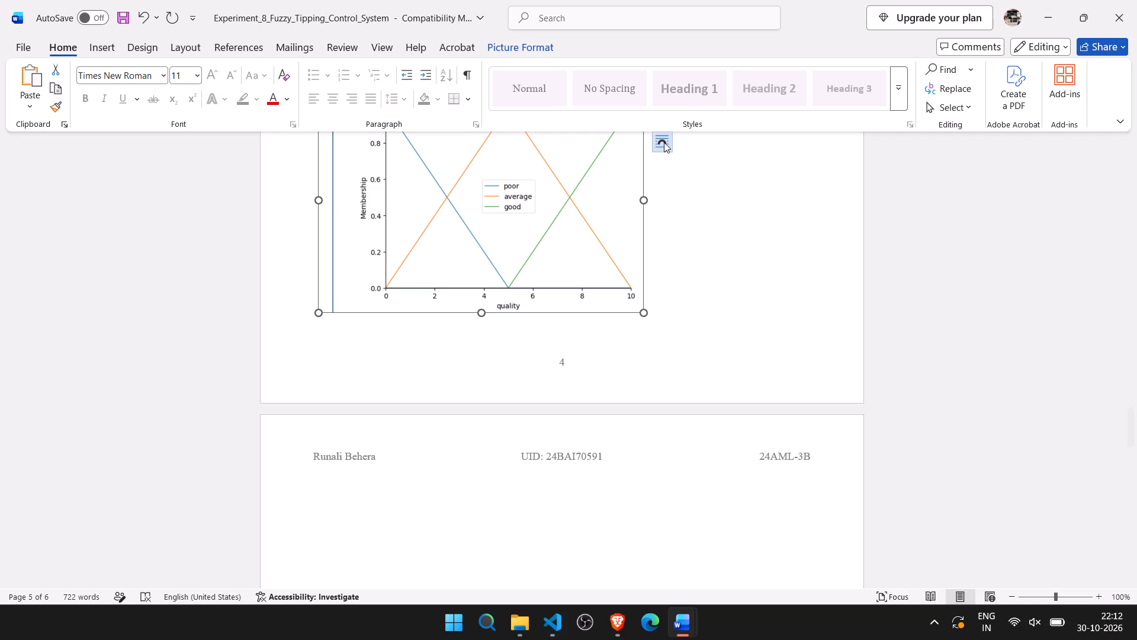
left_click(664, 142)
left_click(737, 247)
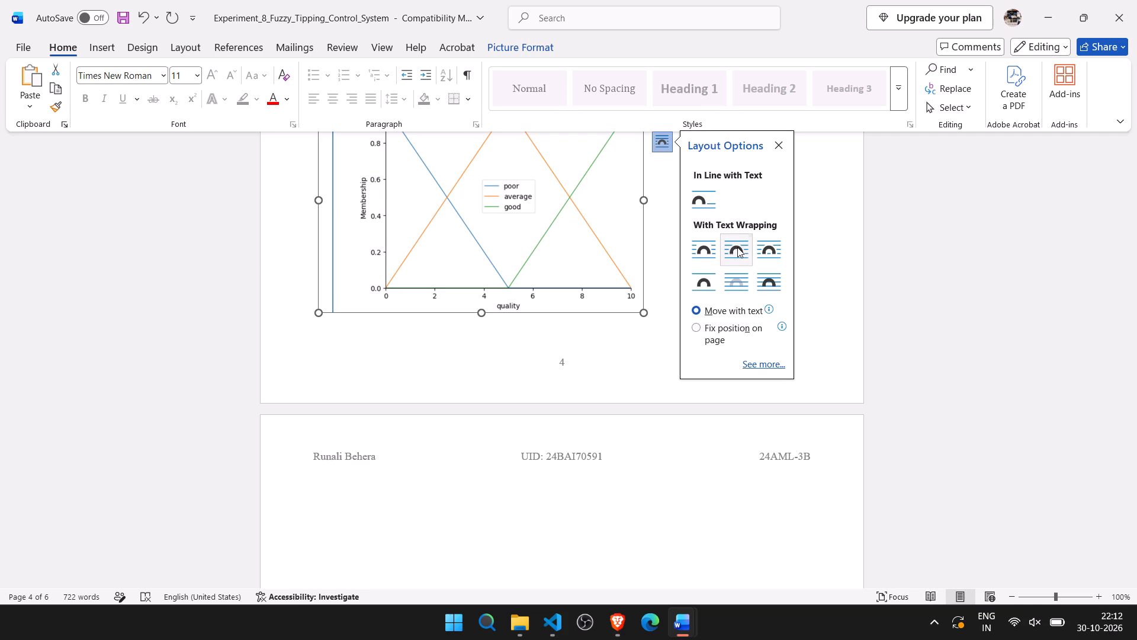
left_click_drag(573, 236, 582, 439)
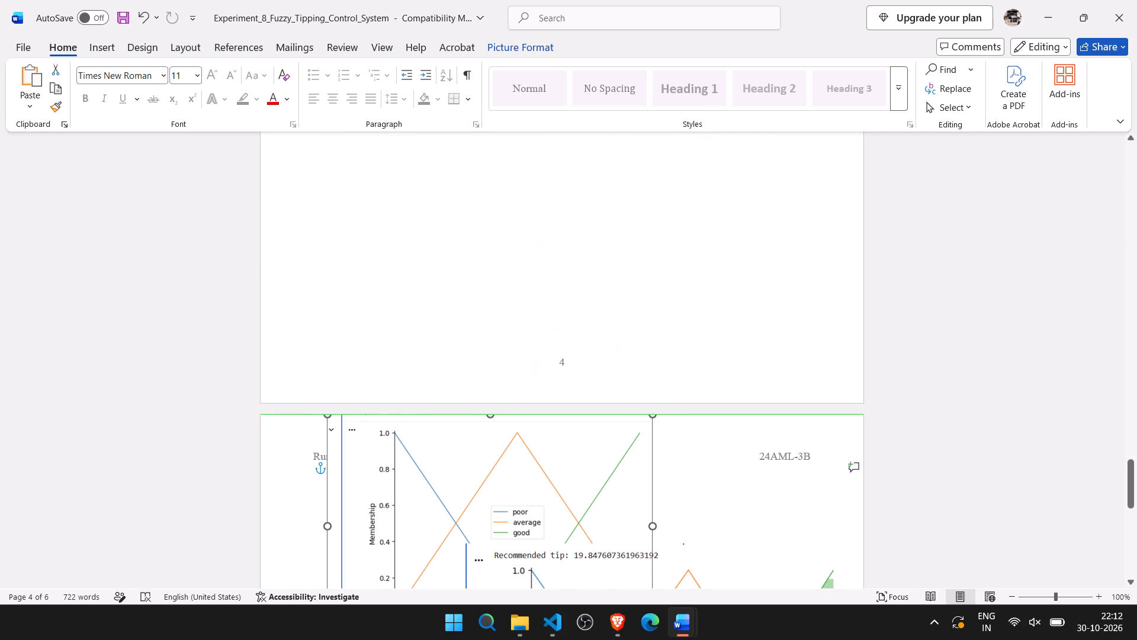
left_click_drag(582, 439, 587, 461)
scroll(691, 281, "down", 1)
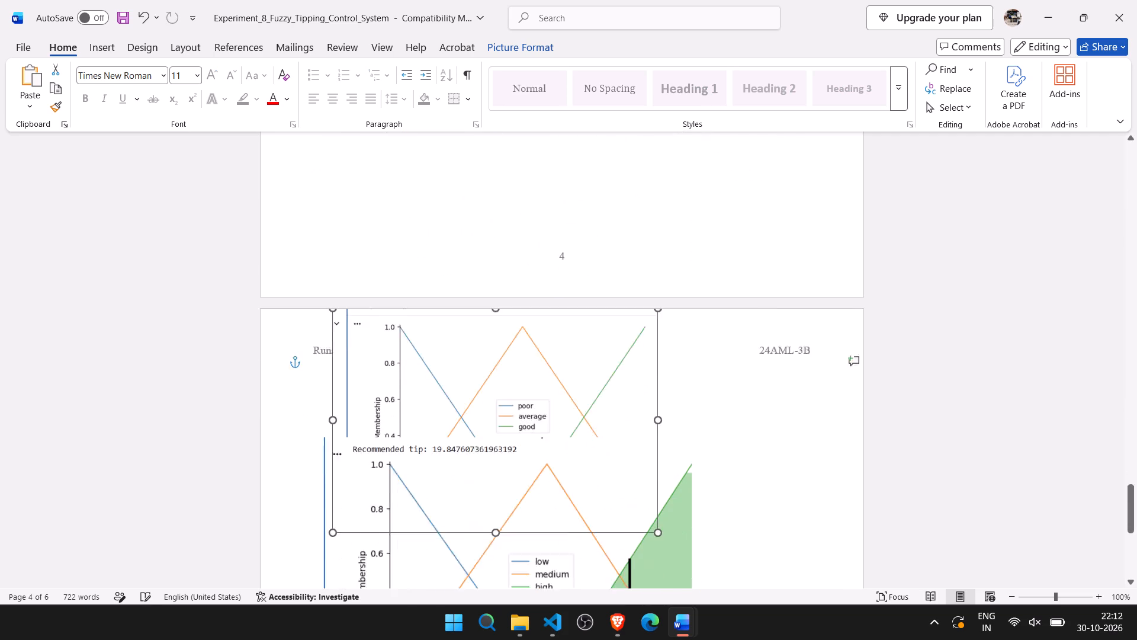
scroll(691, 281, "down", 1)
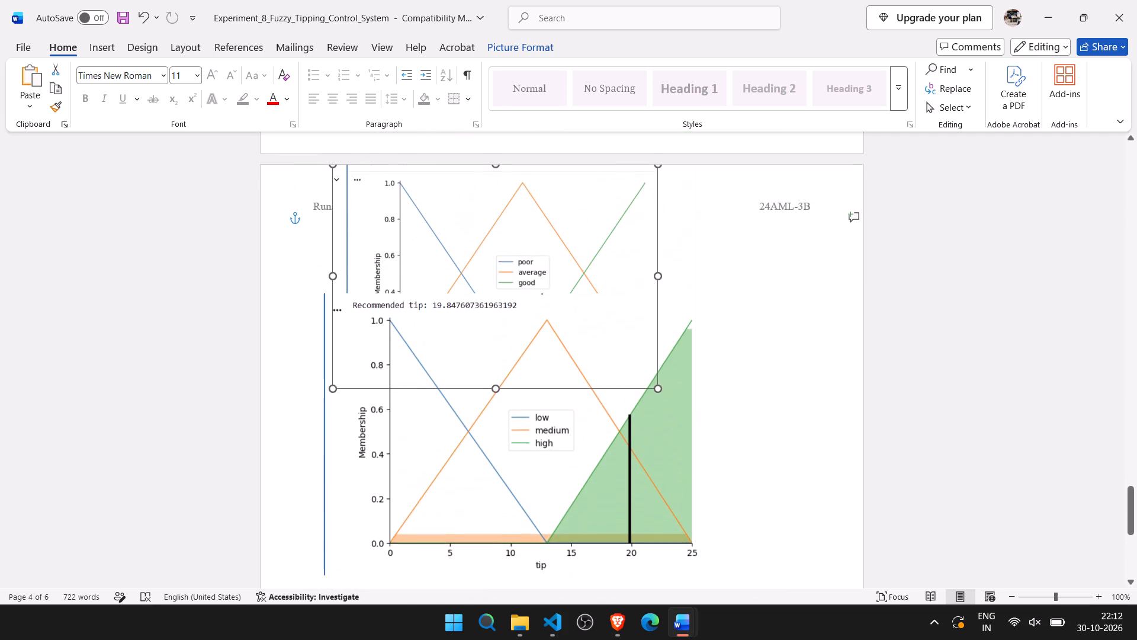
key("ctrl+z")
Apply top-and-bottom text wrapping to the quality plot and move it to page 5, just beneath the page header.
scroll(691, 281, "down", 3)
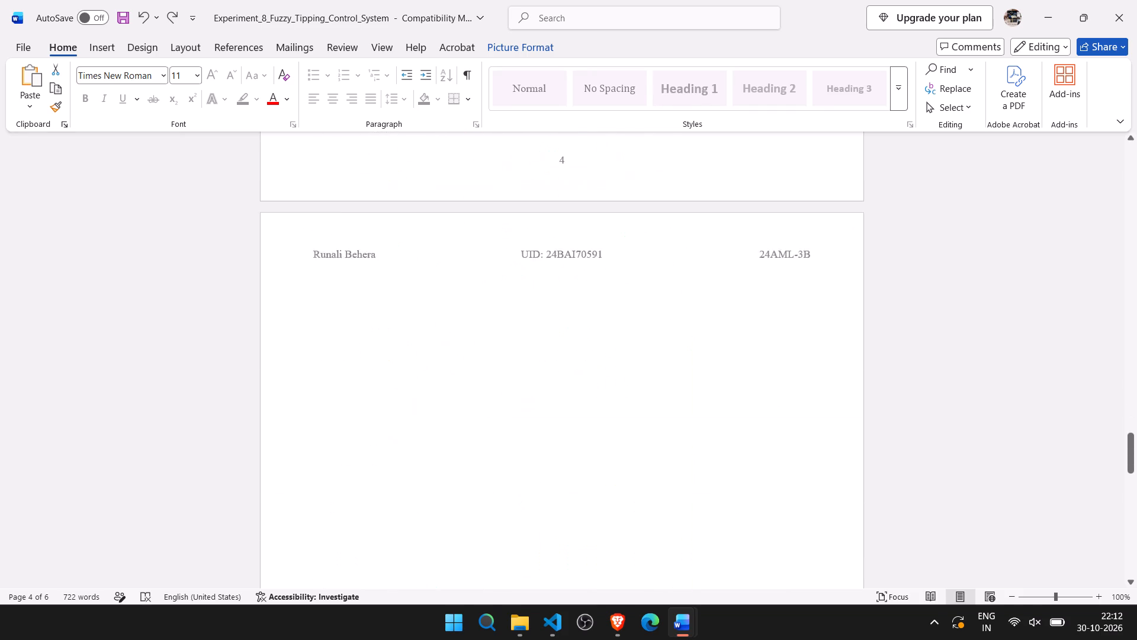
scroll(648, 255, "up", 1)
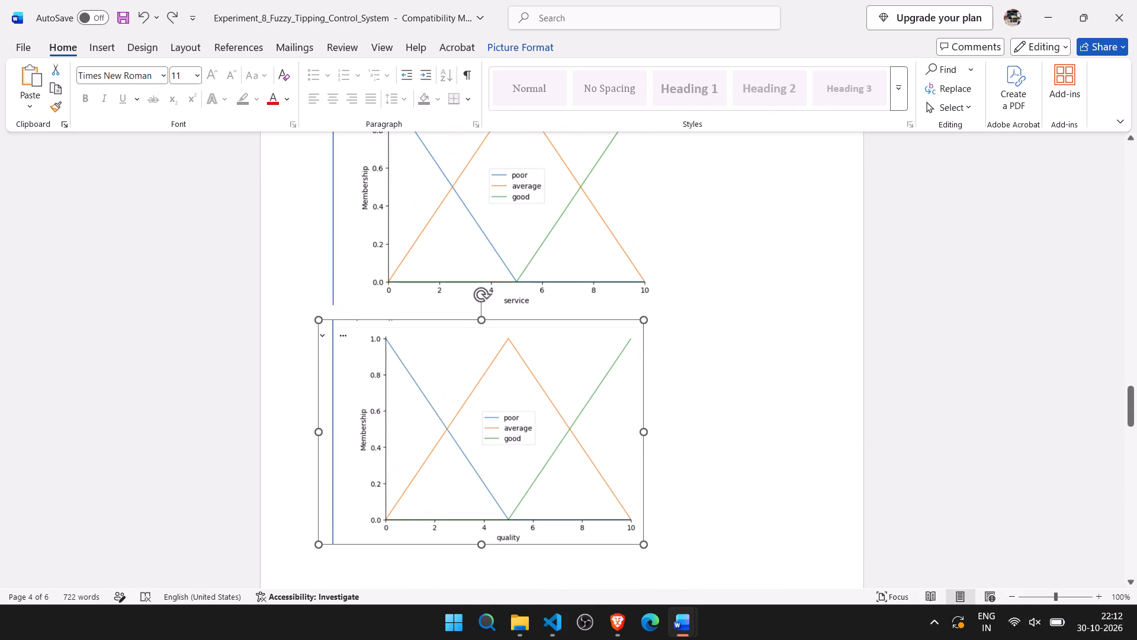
left_click(659, 334)
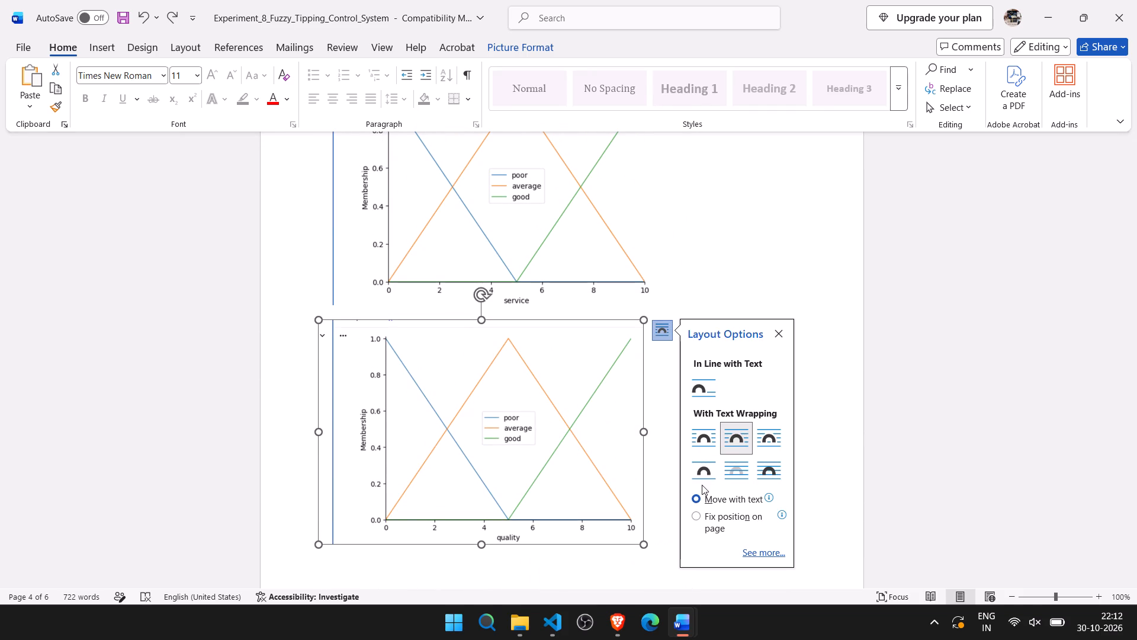
left_click(702, 474)
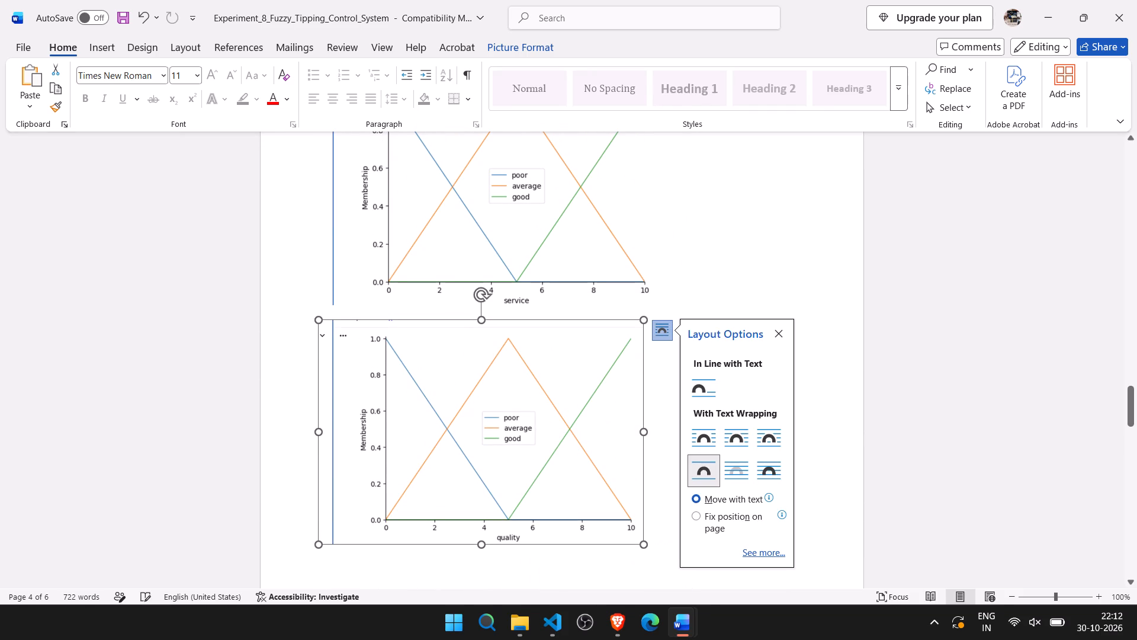
left_click_drag(580, 396, 591, 500)
scroll(591, 500, "down", 2)
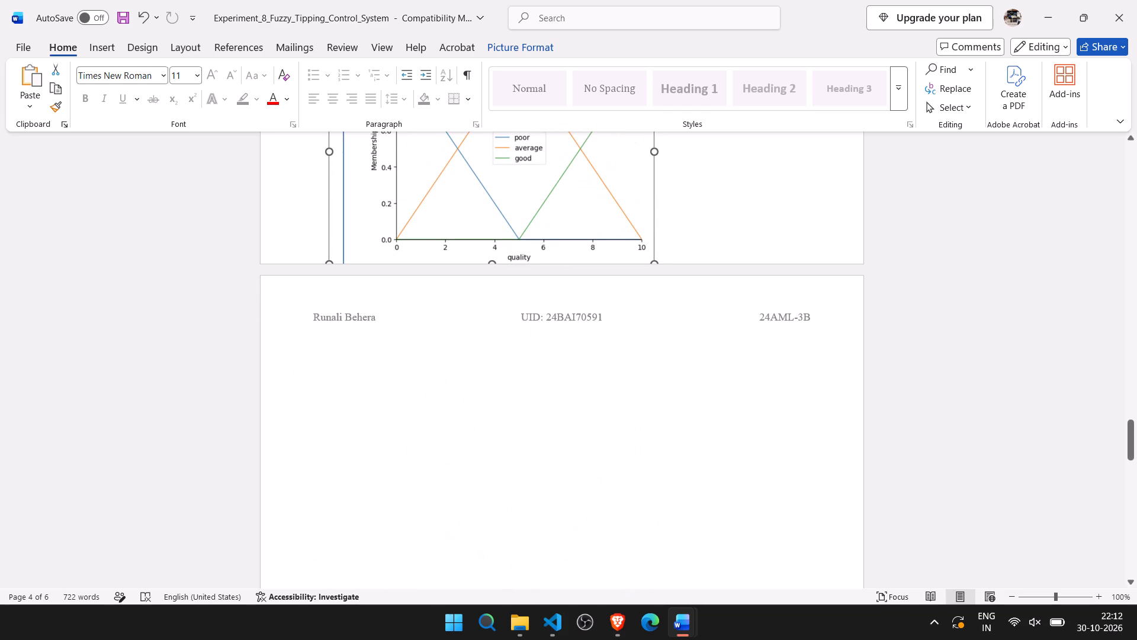
left_click_drag(565, 193, 582, 377)
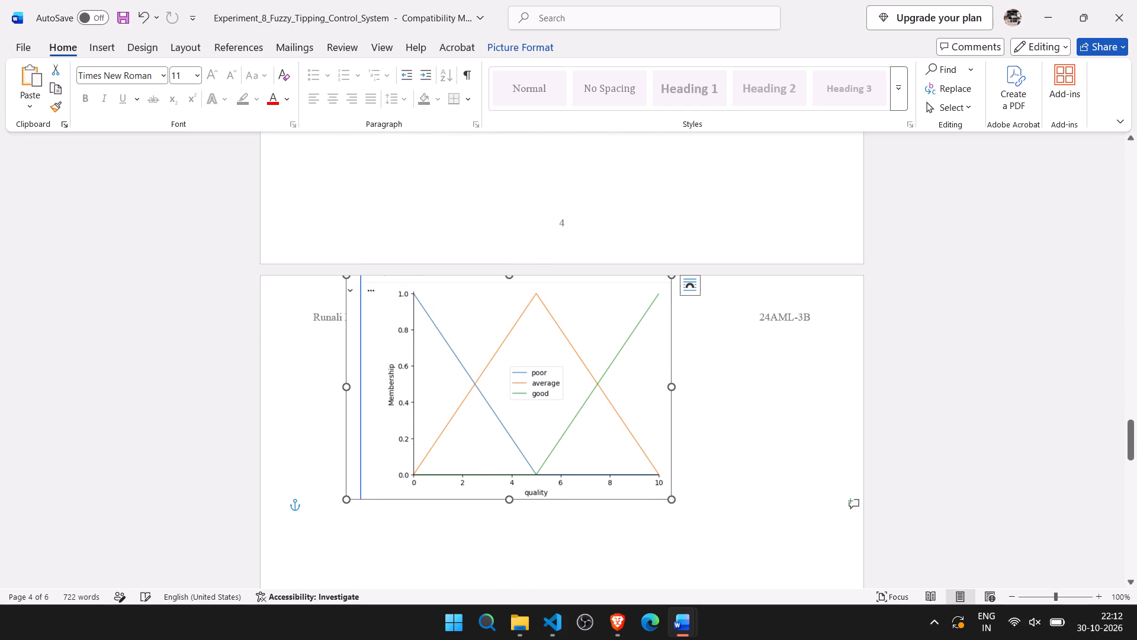
scroll(582, 377, "down", 1)
left_click_drag(571, 329, 568, 412)
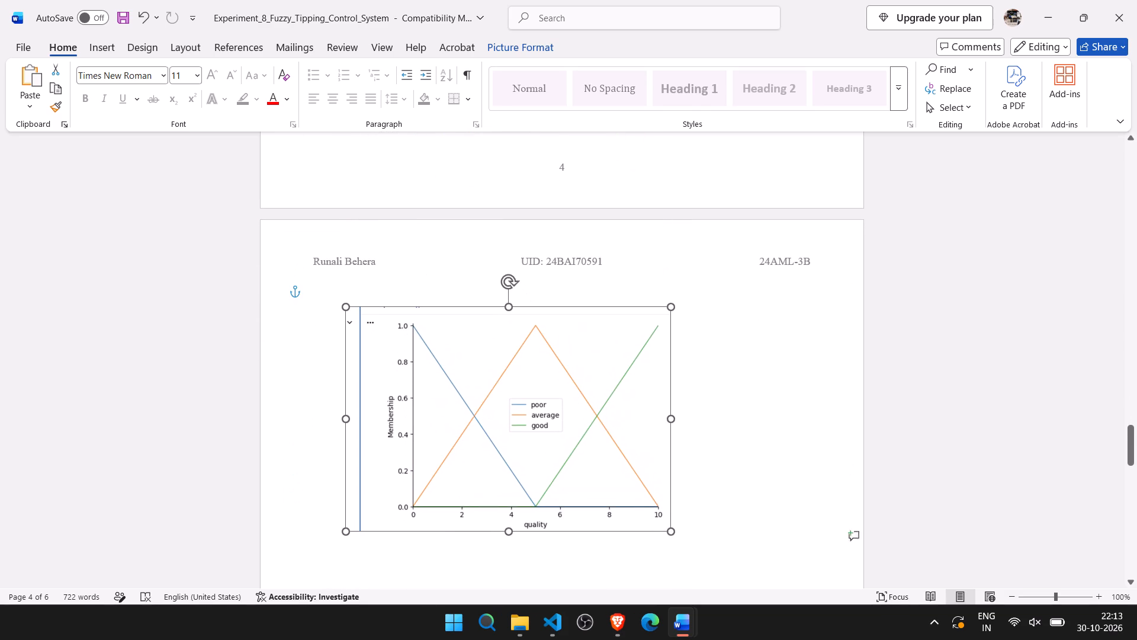
left_click_drag(568, 412, 560, 399)
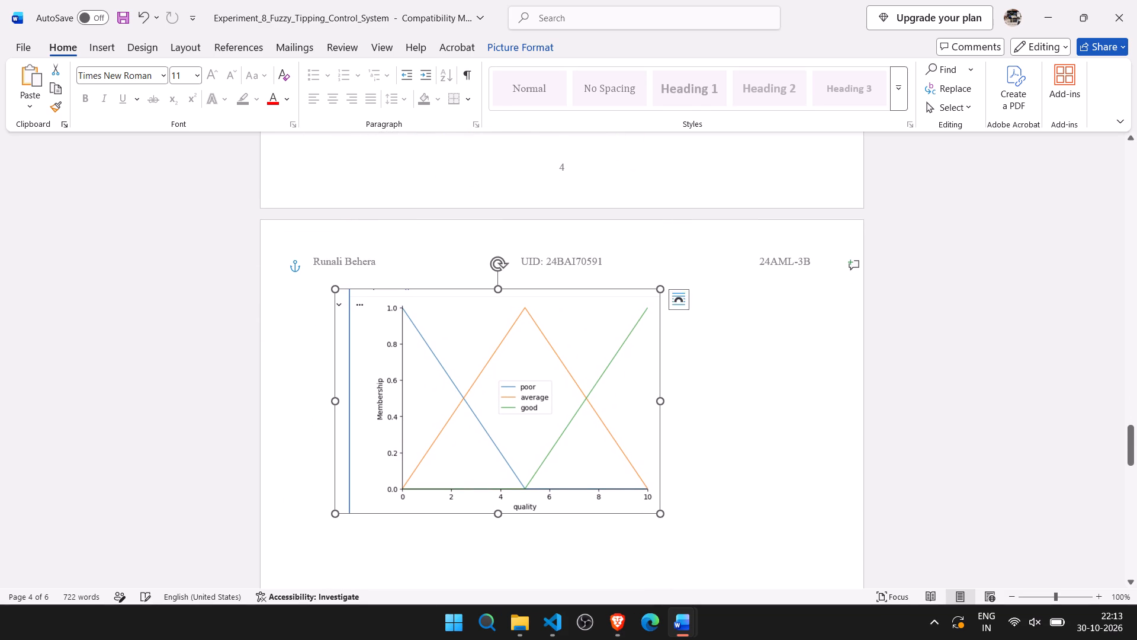
Reposition the recommended-tip plot directly below the quality plot on page 5, near the left margin and without overlap.
scroll(560, 399, "down", 1)
left_click_drag(553, 414, 538, 327)
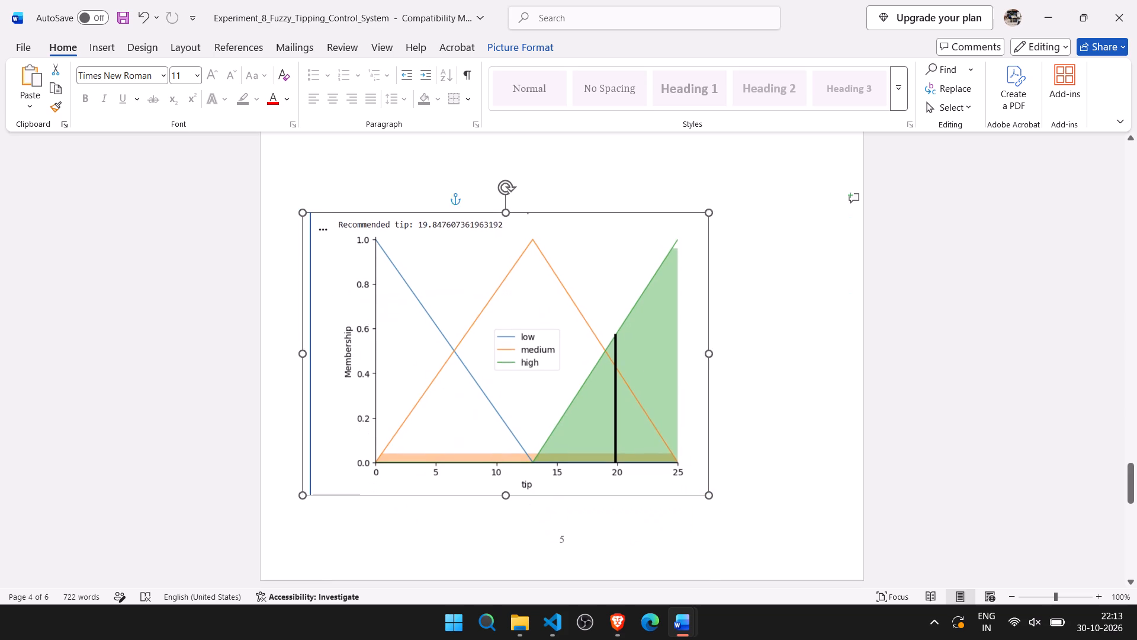
left_click_drag(538, 327, 542, 299)
scroll(542, 299, "up", 1)
left_click_drag(535, 400, 537, 319)
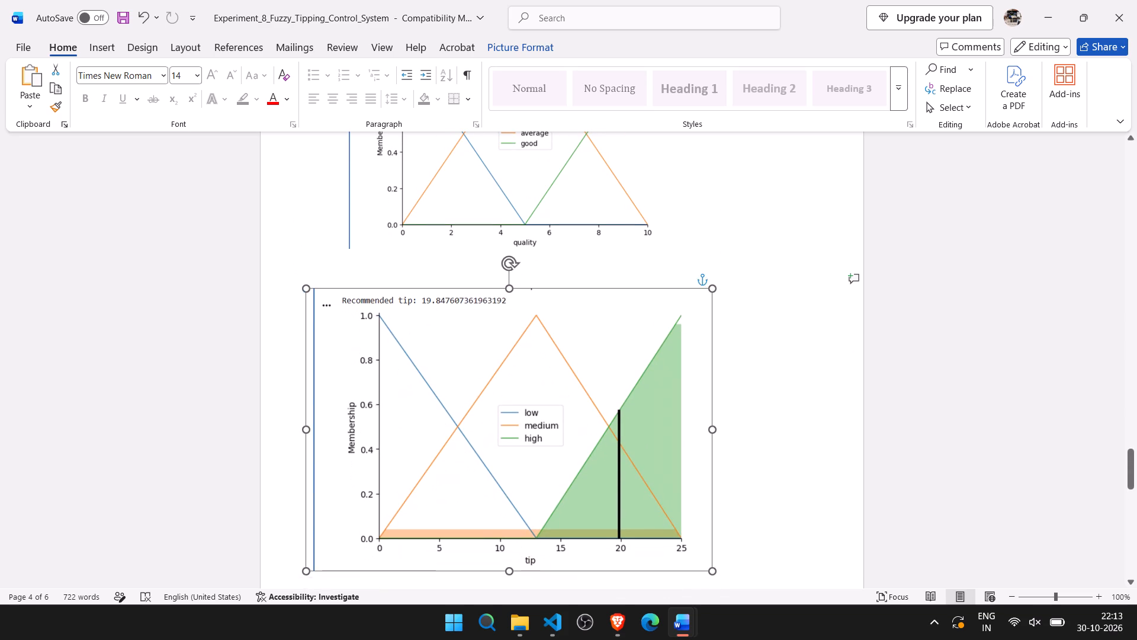
left_click_drag(537, 319, 574, 332)
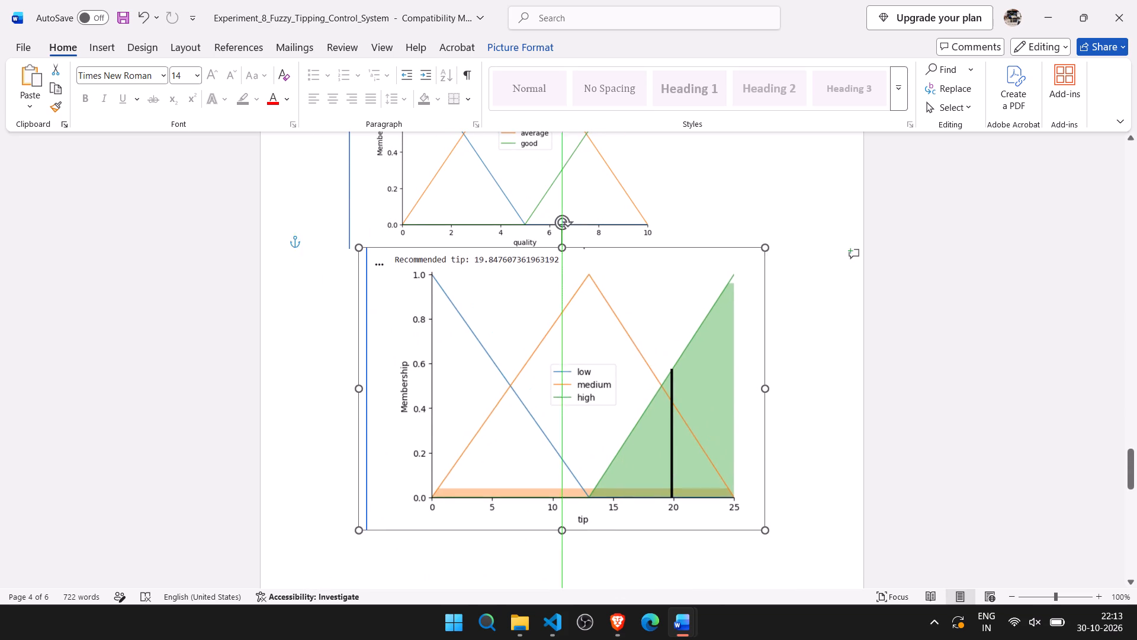
left_click_drag(574, 332, 547, 308)
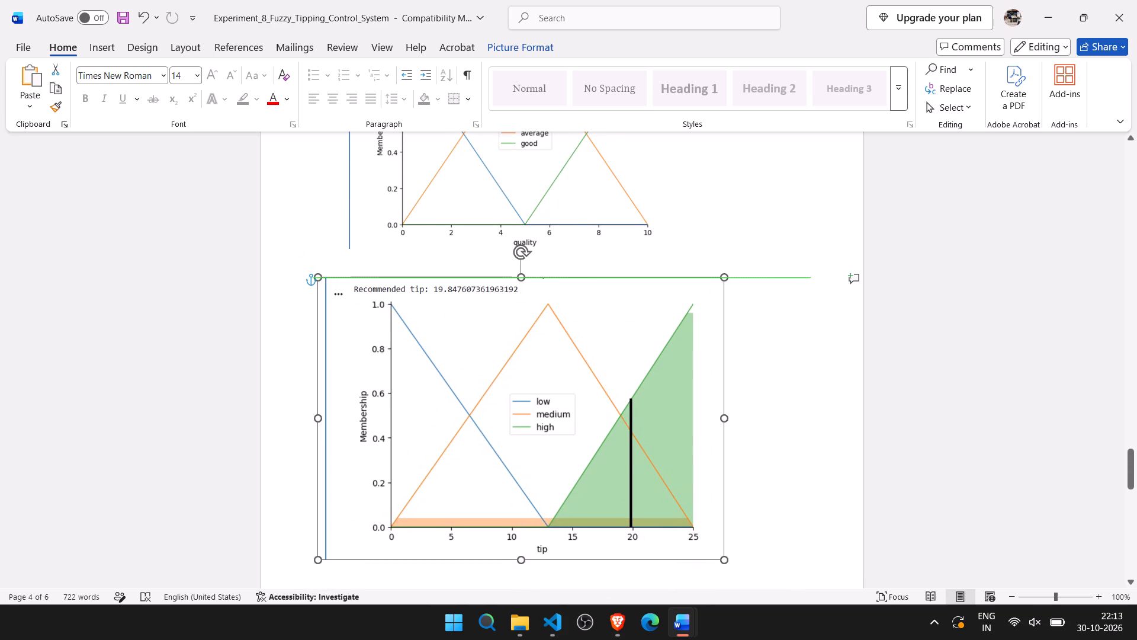
left_click_drag(547, 308, 546, 306)
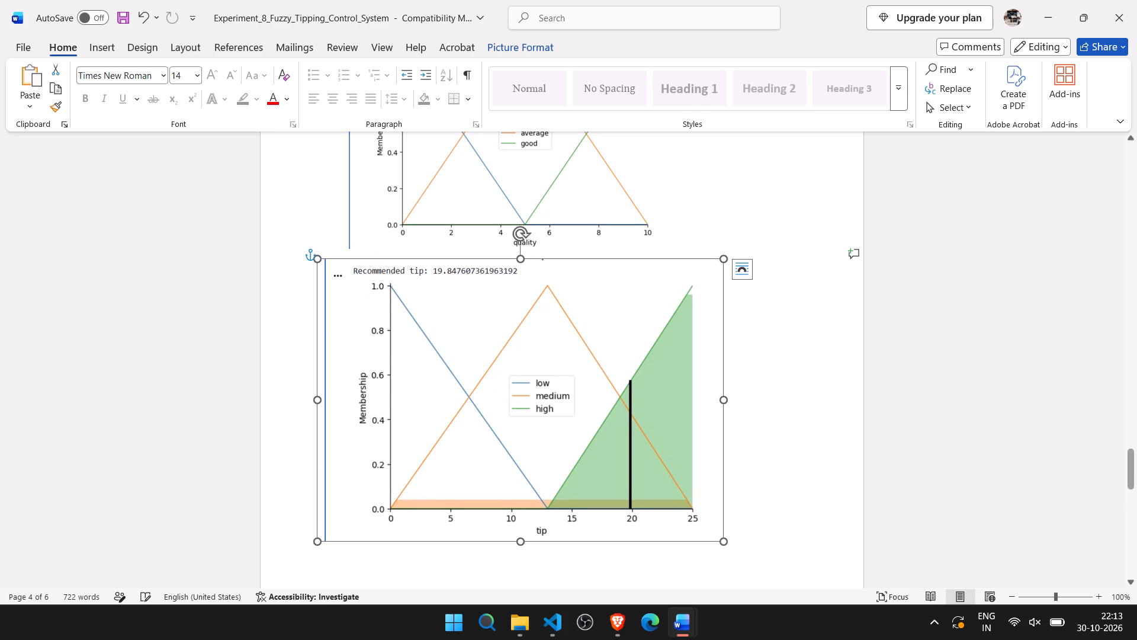
Delete the surplus blank lines before "7. LEARNING OUTCOMES" so the section moves up beneath the recommended-tip plot, adding one line back for spacing.
scroll(576, 348, "down", 2)
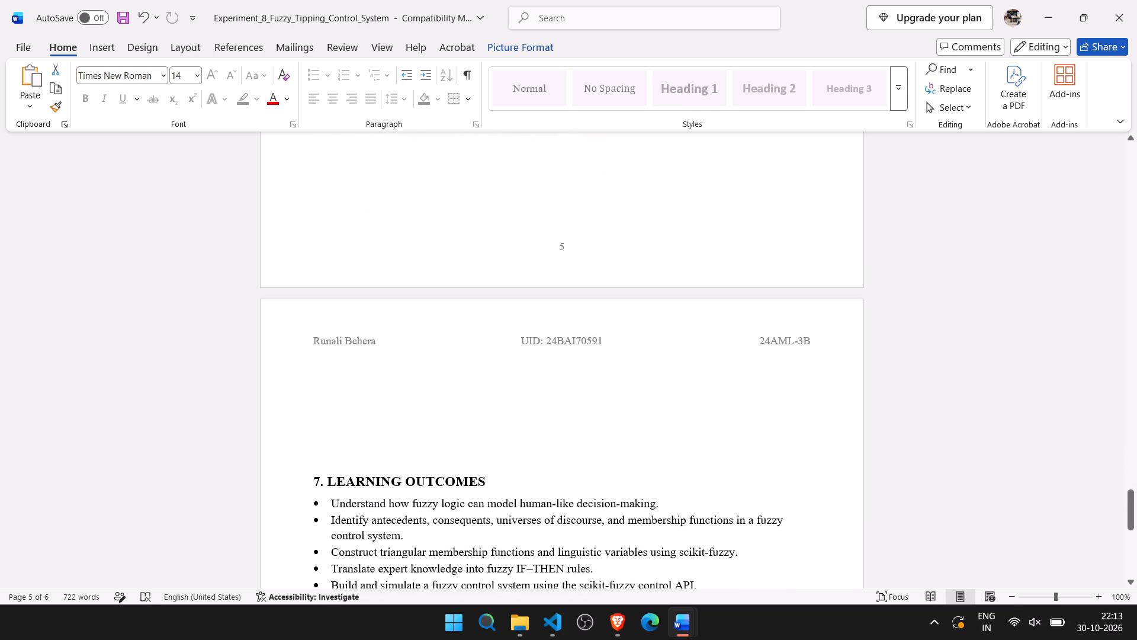
left_click(313, 479)
key("BackSpace")
key("BackSpace")
key("BackSpace")
key("BackSpace")
key("BackSpace")
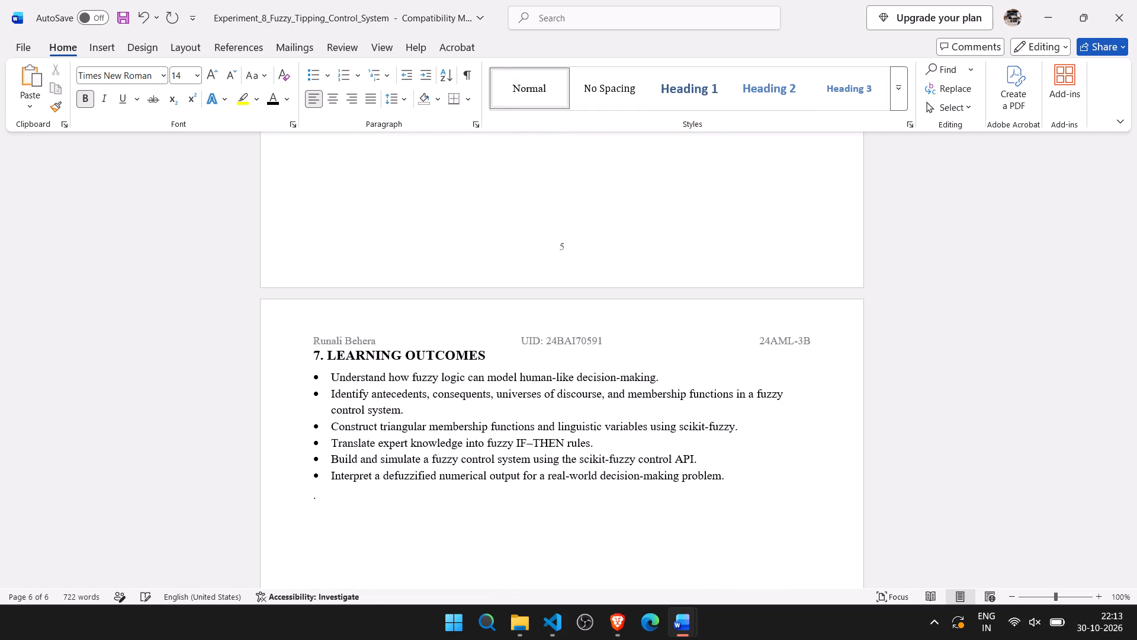
key("BackSpace")
key("BackSpace")
key("BackSpace")
key("BackSpace")
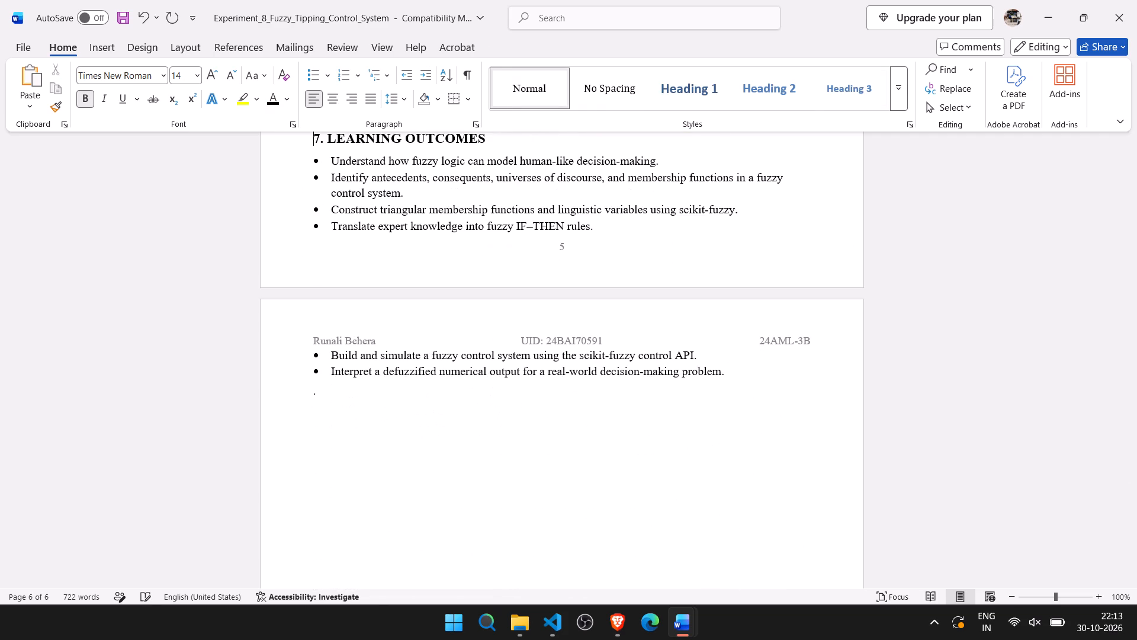
scroll(313, 479, "up", 1)
key("BackSpace")
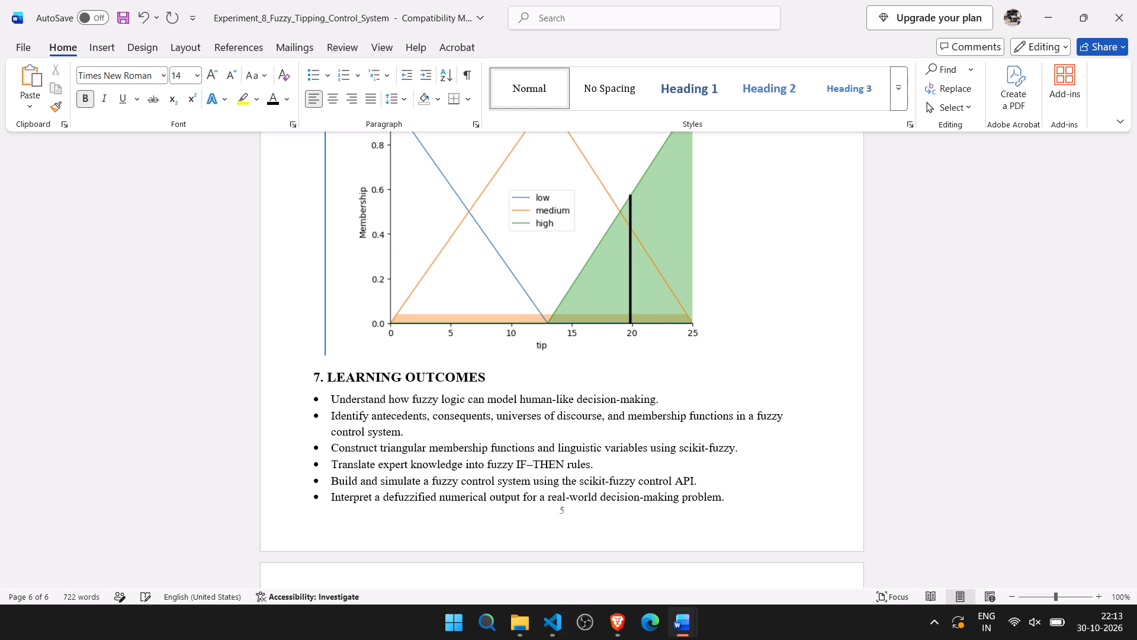
key("Return")
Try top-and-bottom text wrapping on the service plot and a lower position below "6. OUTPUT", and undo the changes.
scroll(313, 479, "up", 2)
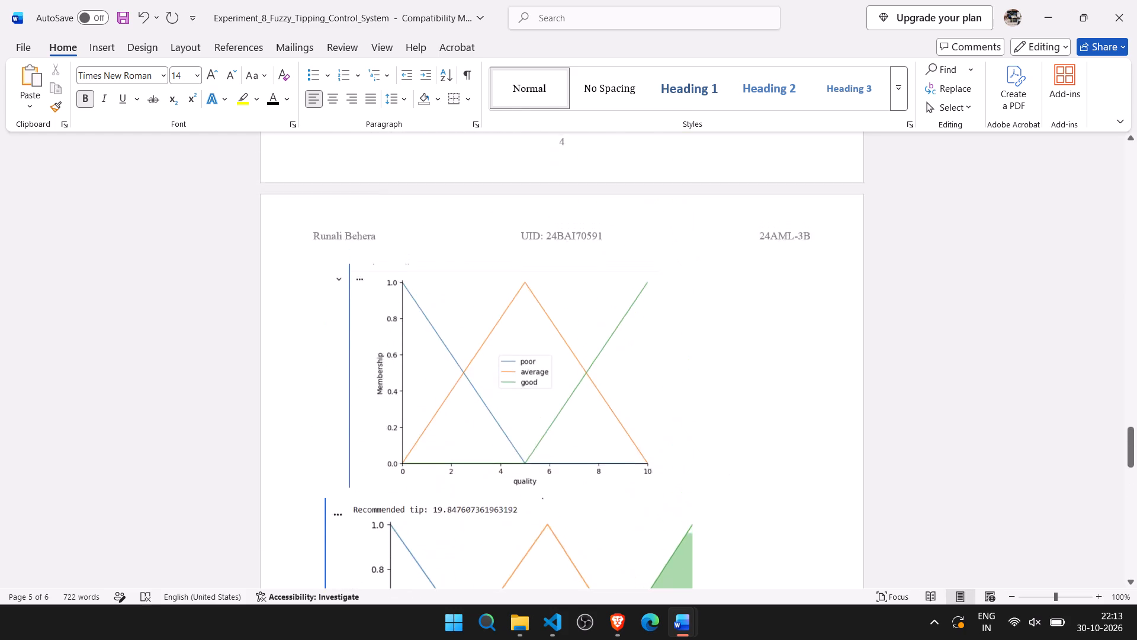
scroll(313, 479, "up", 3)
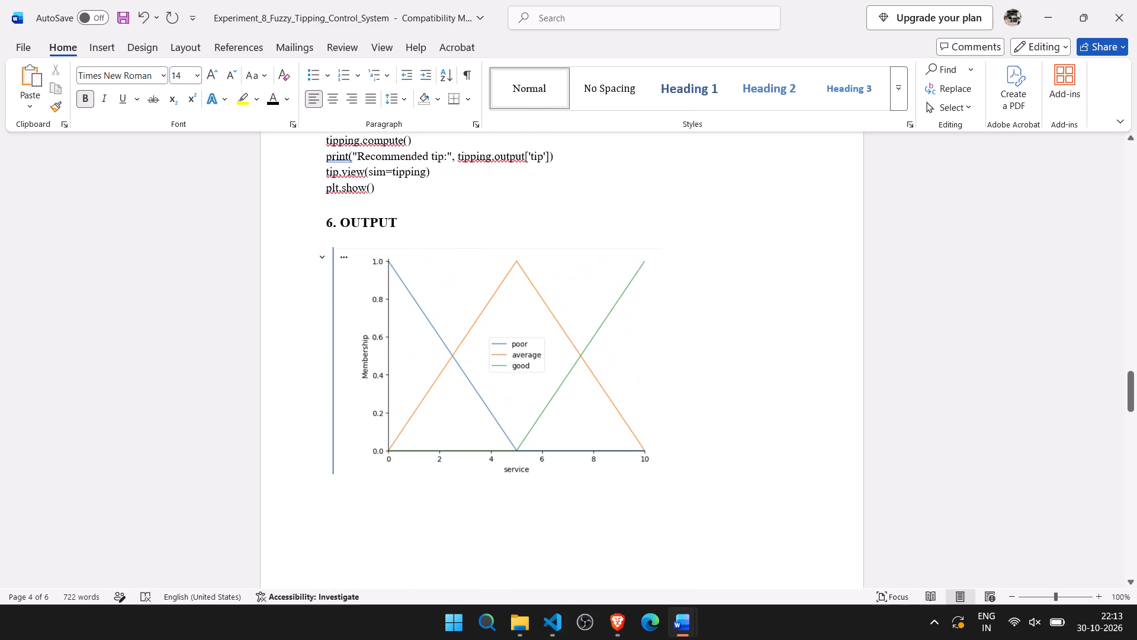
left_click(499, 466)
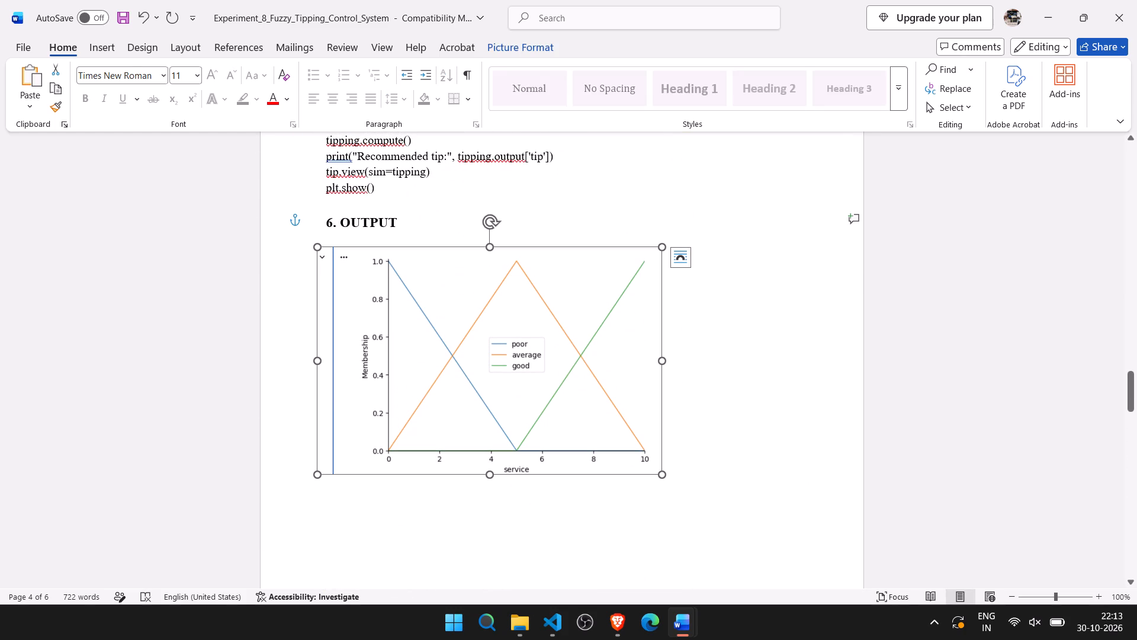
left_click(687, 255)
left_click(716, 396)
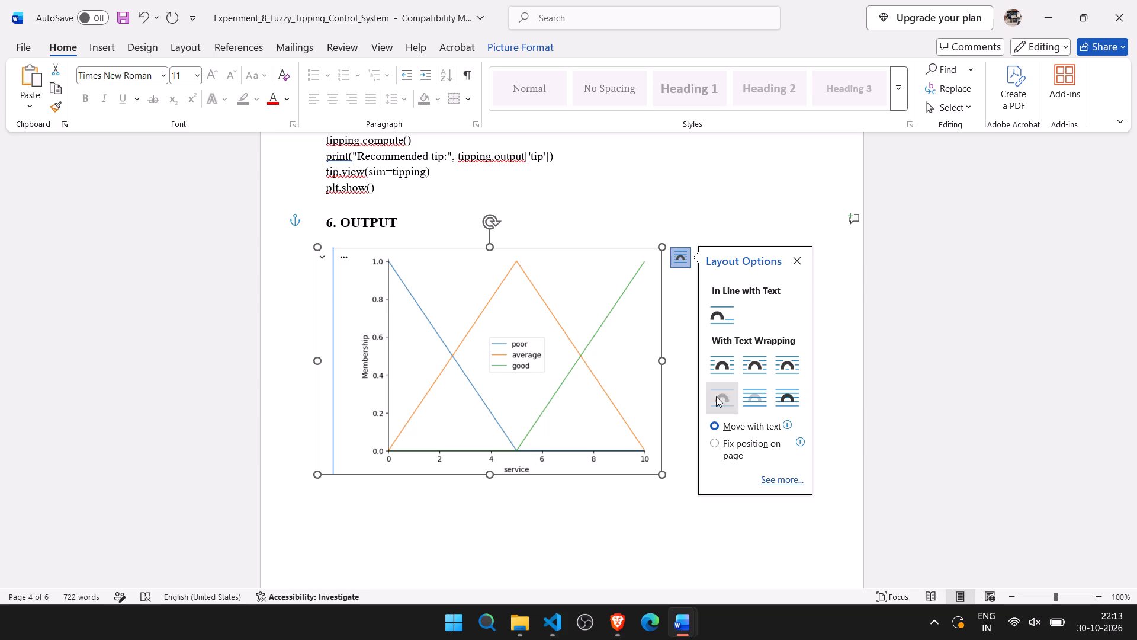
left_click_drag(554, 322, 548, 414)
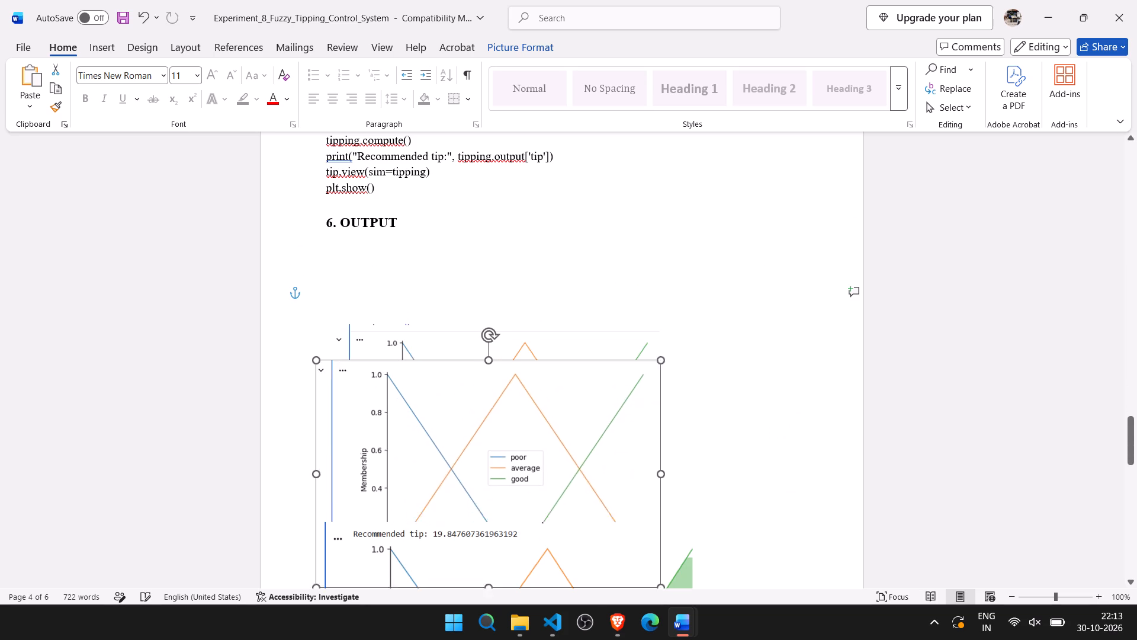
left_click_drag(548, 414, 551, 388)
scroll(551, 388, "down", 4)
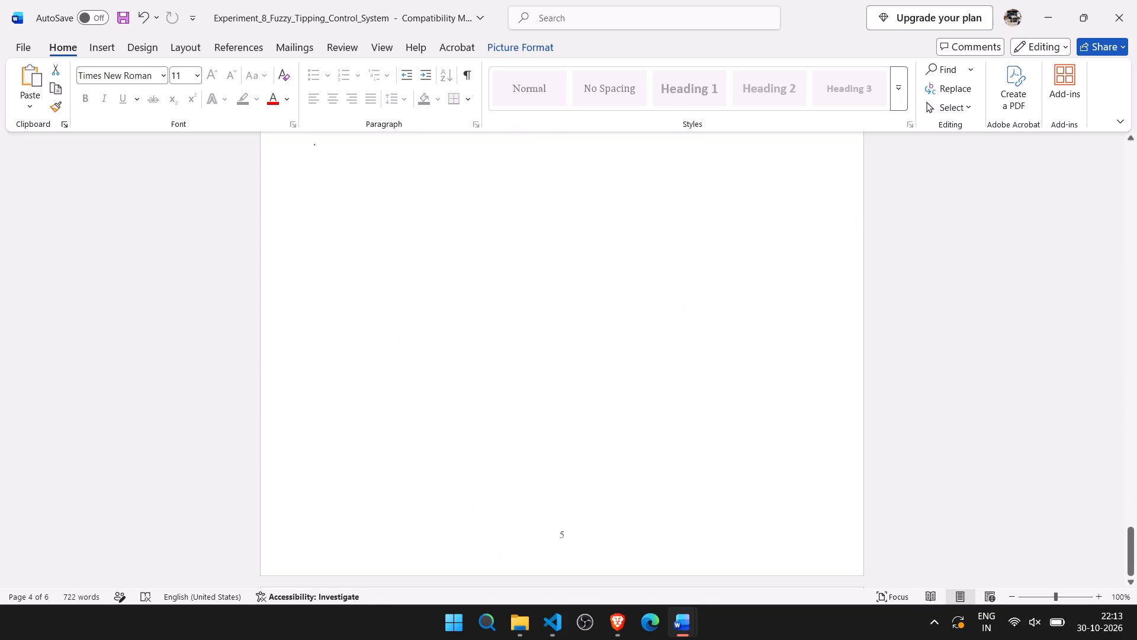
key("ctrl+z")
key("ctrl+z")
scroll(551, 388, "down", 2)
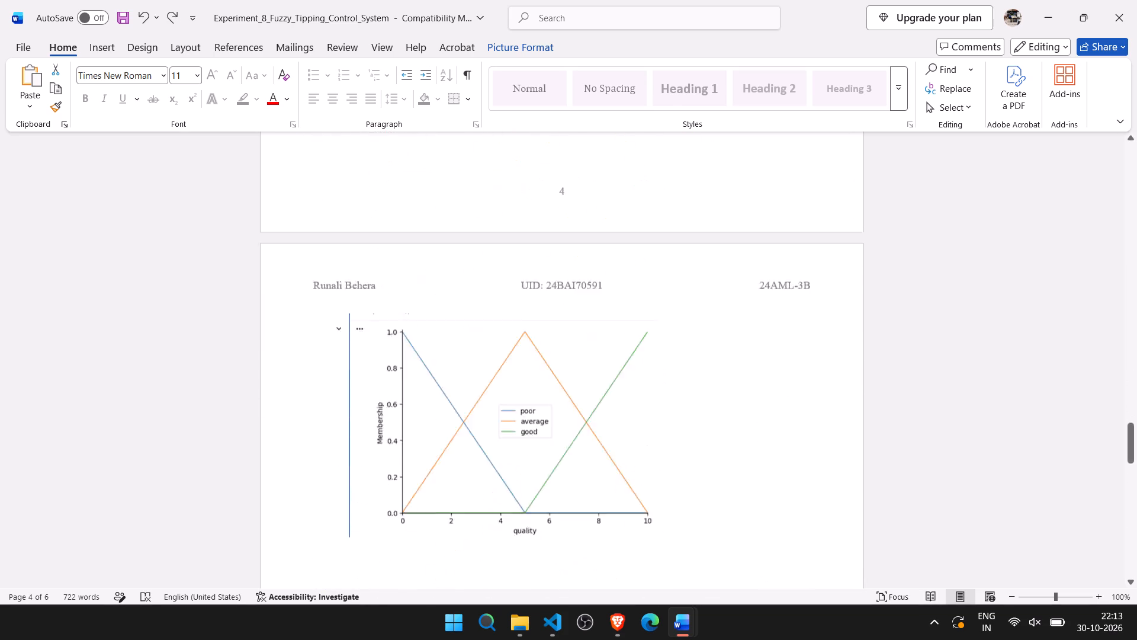
Delete one blank line above "7. LEARNING OUTCOMES", beneath the recommended-tip plot on page 5.
scroll(551, 388, "down", 1)
scroll(551, 388, "up", 1)
scroll(551, 388, "down", 1)
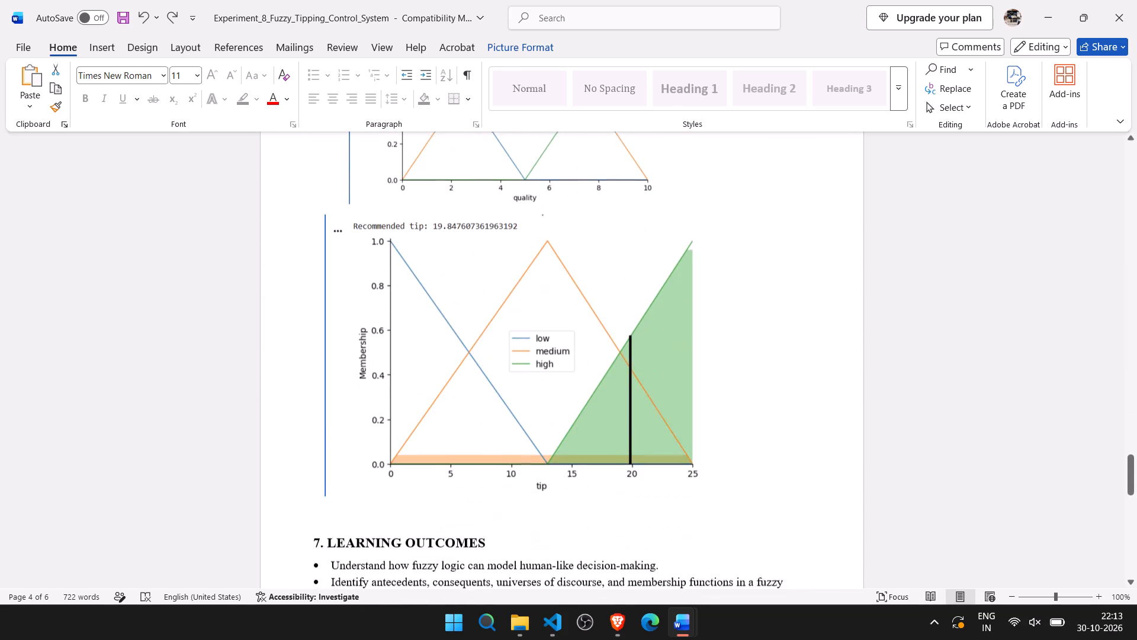
scroll(551, 388, "down", 1)
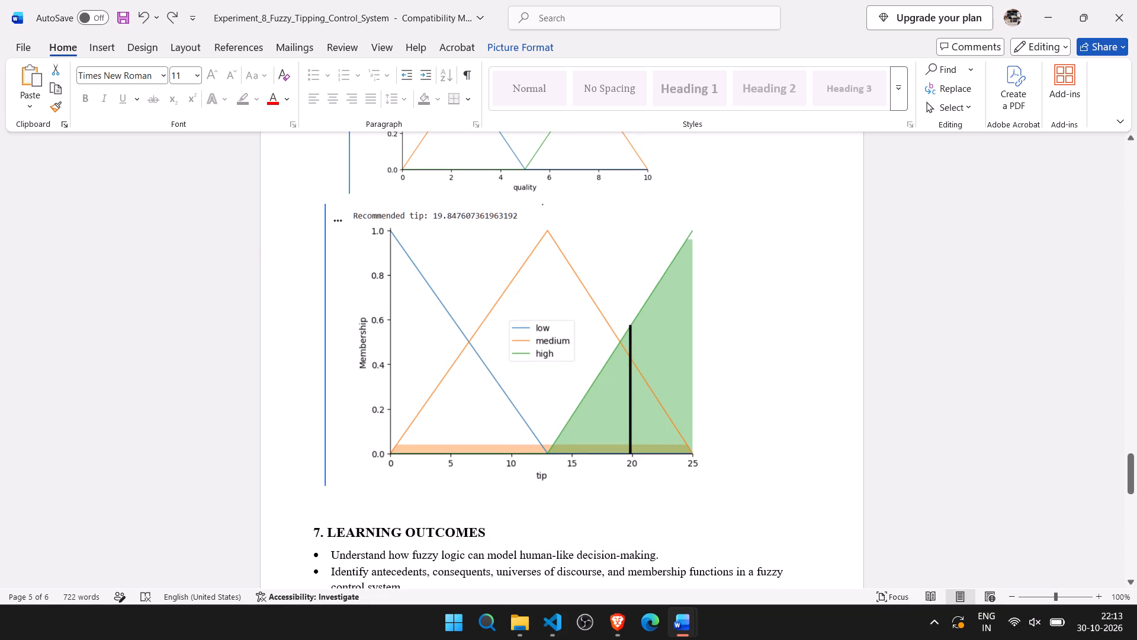
left_click(316, 514)
key("BackSpace")
Apply top-and-bottom text wrapping to the service plot below "6. OUTPUT" on page 4.
scroll(316, 514, "up", 2)
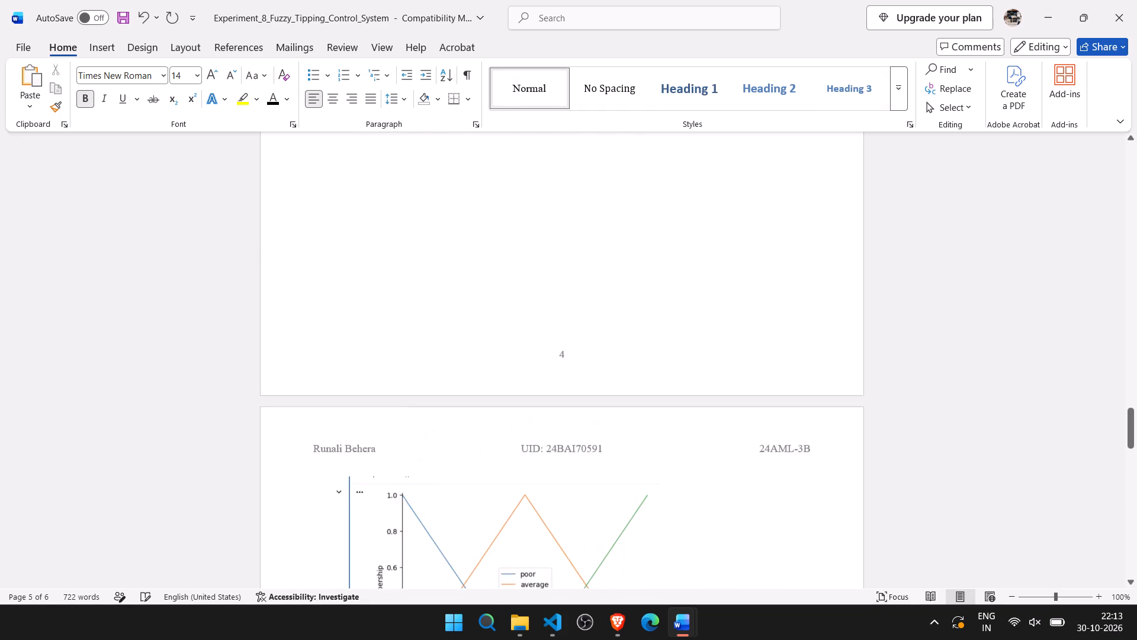
scroll(316, 514, "up", 3)
left_click(346, 261)
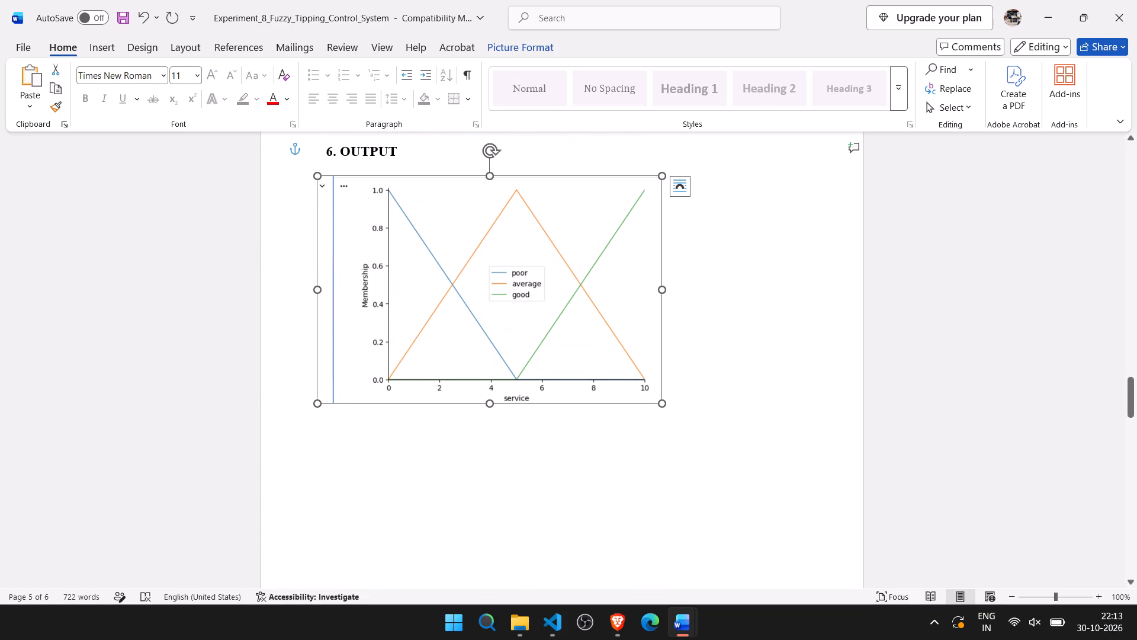
left_click(678, 191)
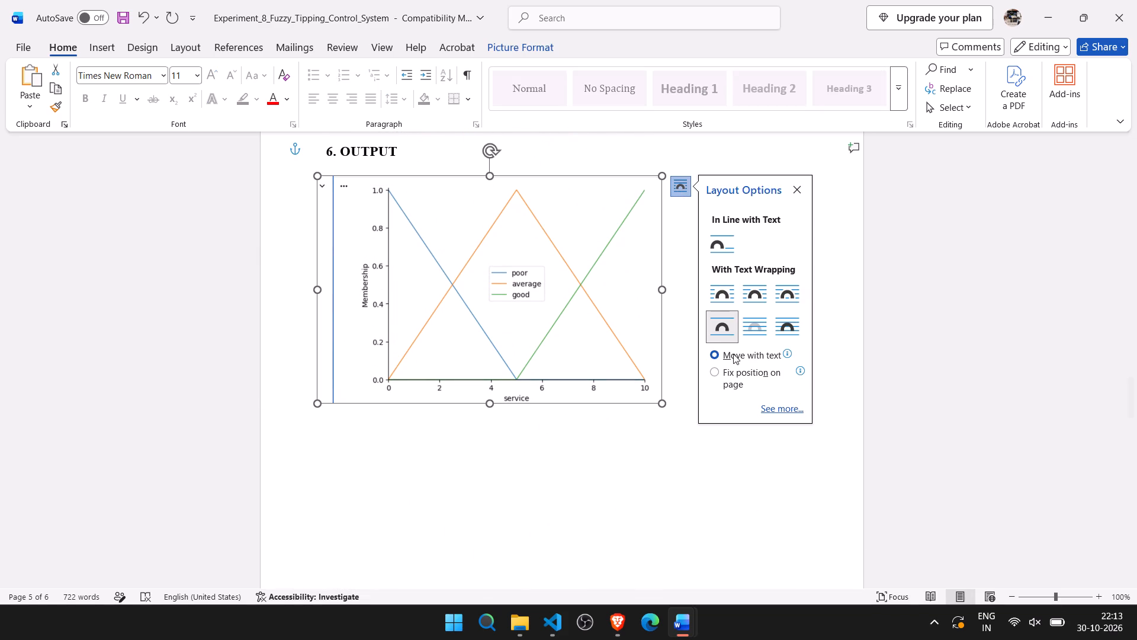
left_click(714, 327)
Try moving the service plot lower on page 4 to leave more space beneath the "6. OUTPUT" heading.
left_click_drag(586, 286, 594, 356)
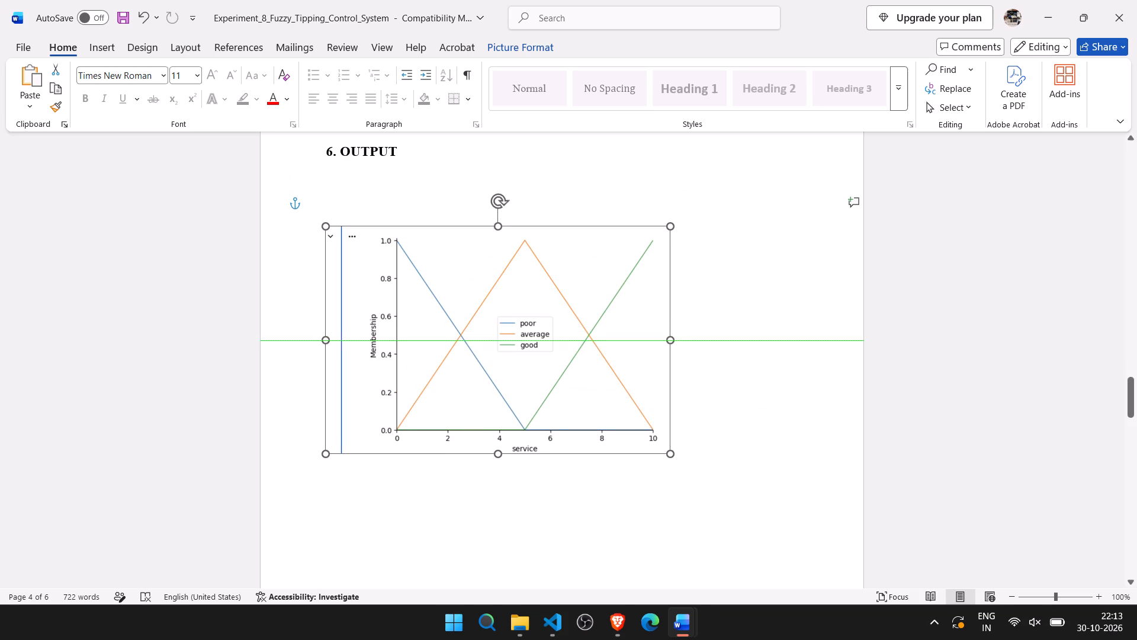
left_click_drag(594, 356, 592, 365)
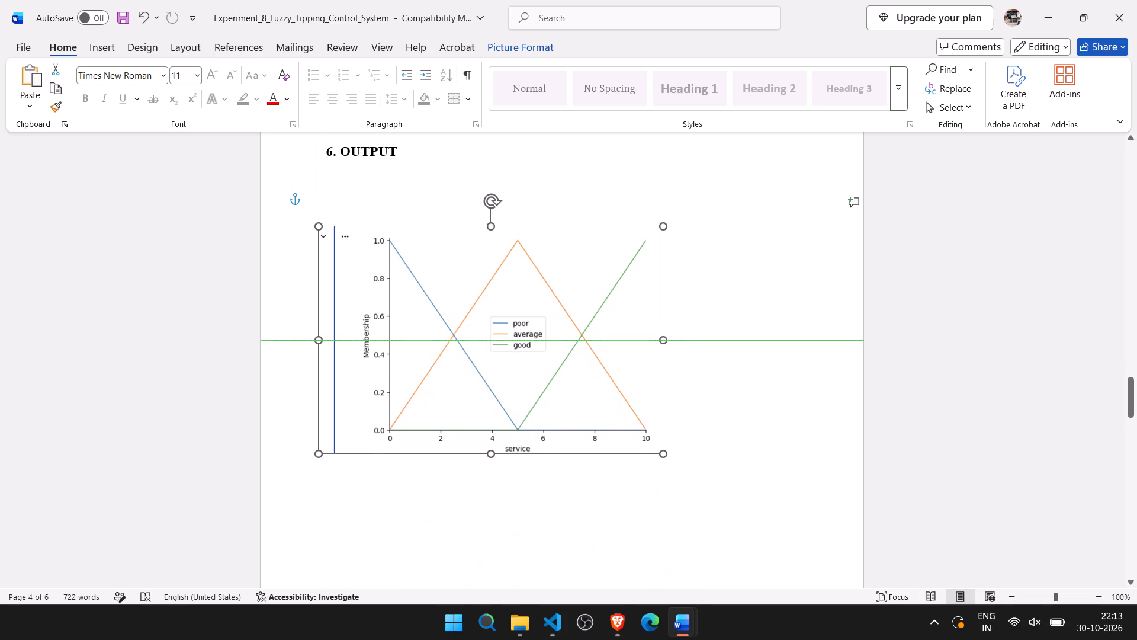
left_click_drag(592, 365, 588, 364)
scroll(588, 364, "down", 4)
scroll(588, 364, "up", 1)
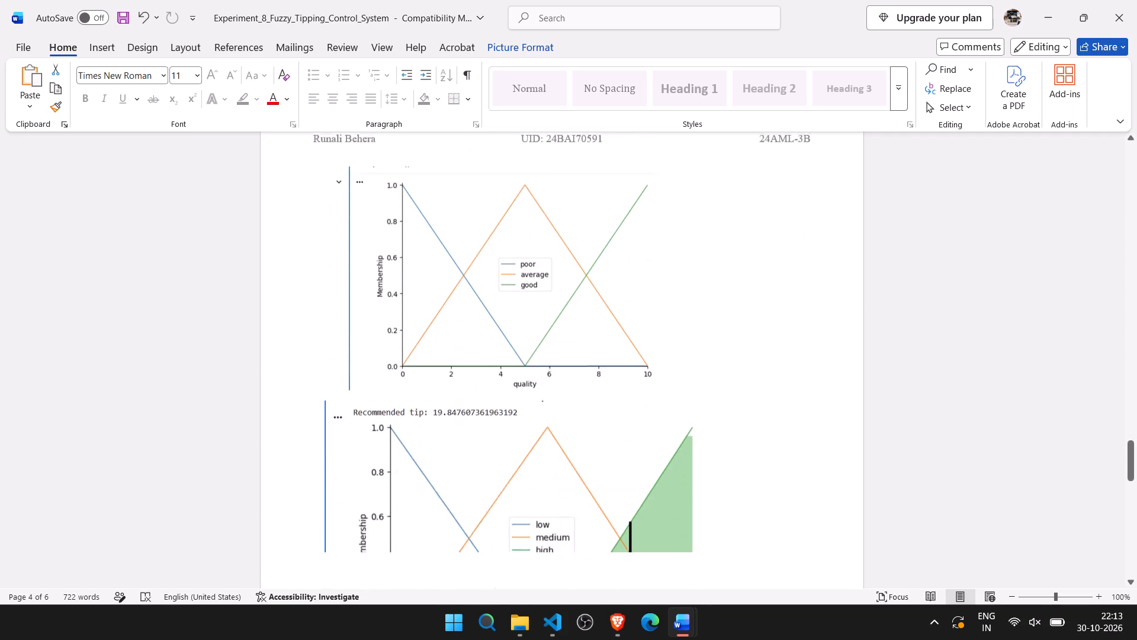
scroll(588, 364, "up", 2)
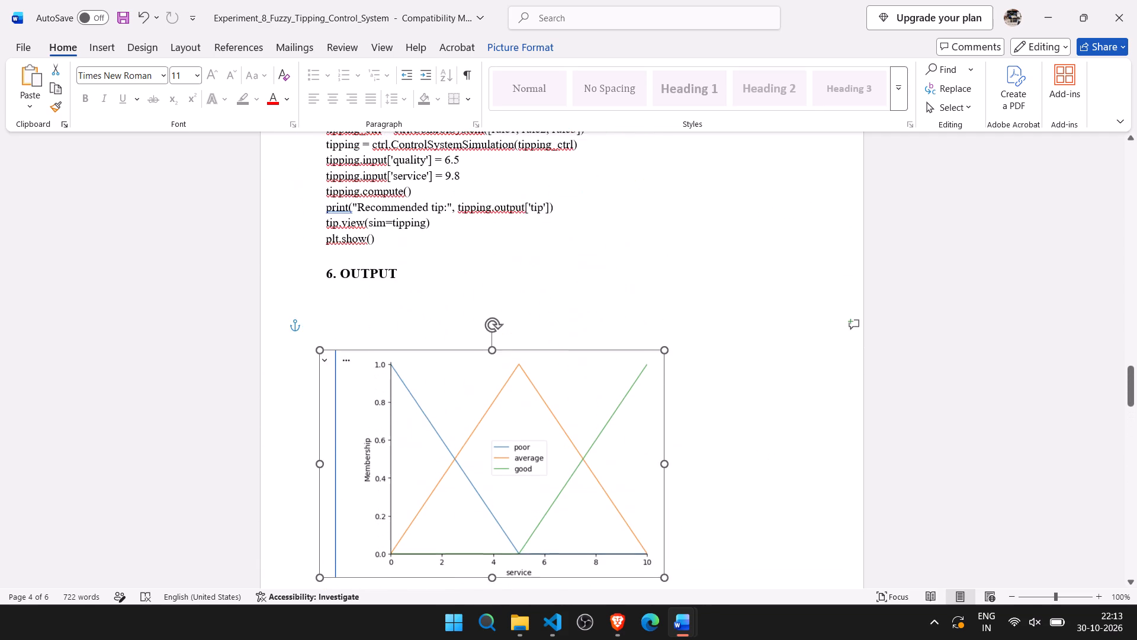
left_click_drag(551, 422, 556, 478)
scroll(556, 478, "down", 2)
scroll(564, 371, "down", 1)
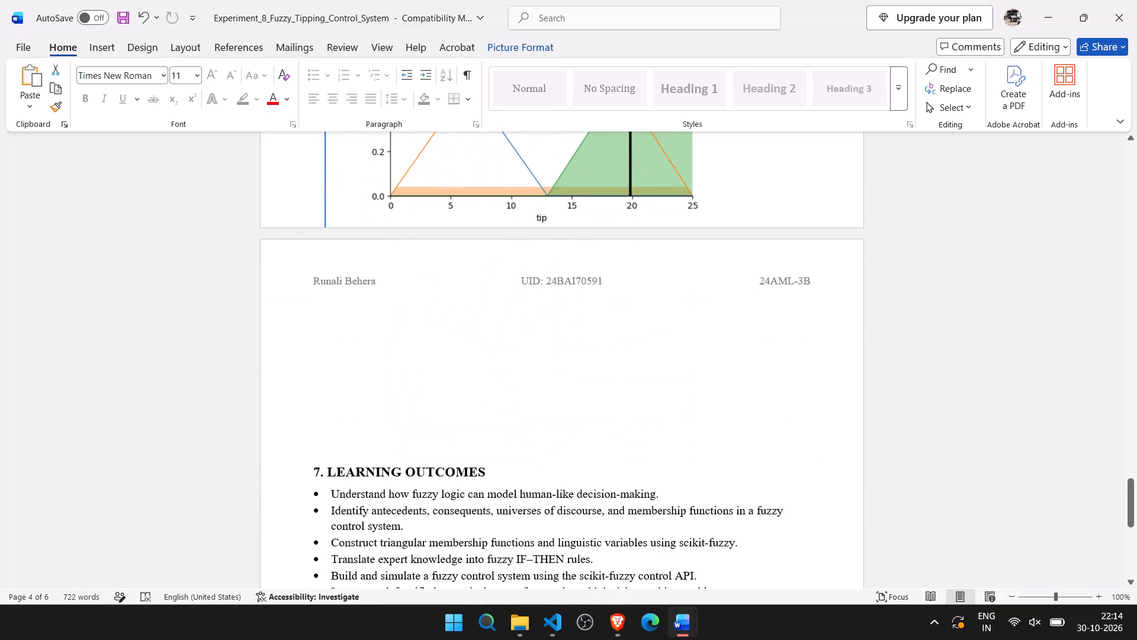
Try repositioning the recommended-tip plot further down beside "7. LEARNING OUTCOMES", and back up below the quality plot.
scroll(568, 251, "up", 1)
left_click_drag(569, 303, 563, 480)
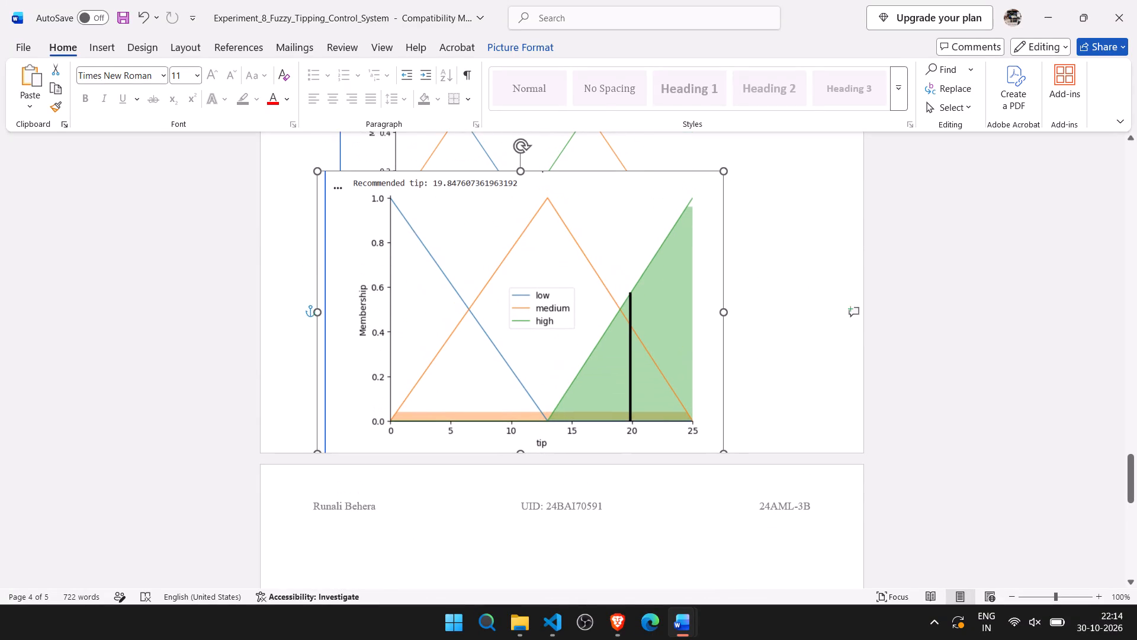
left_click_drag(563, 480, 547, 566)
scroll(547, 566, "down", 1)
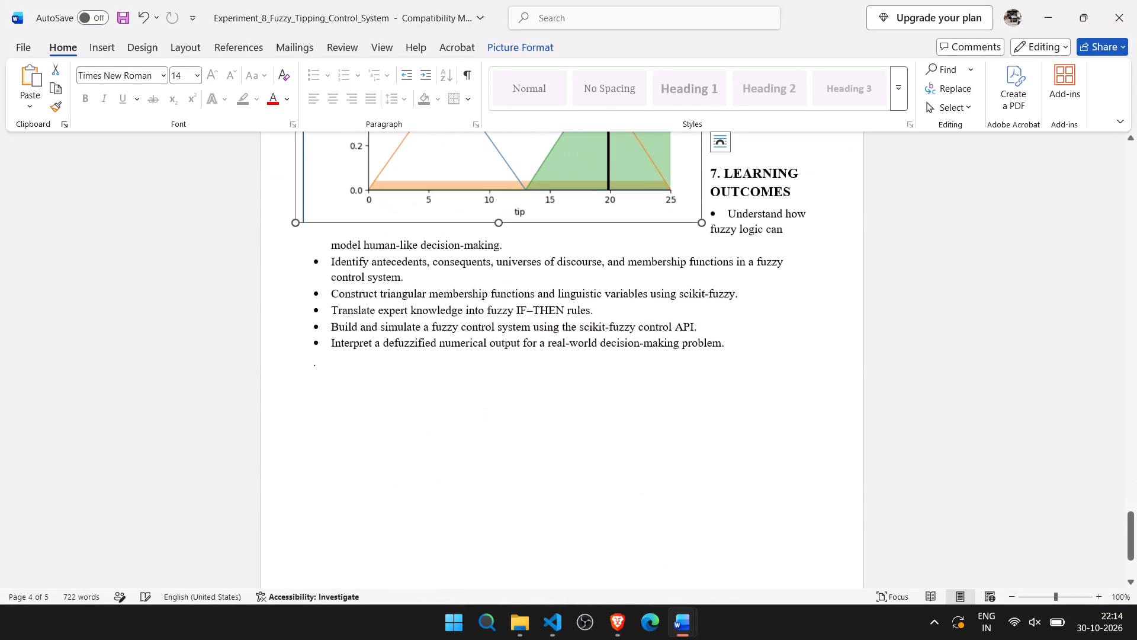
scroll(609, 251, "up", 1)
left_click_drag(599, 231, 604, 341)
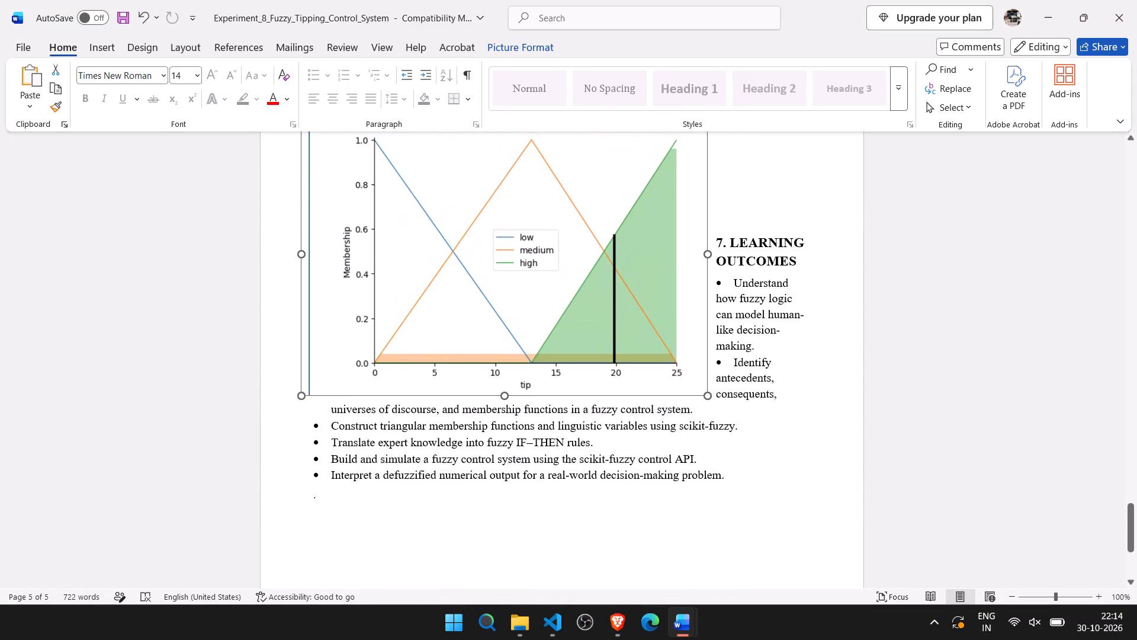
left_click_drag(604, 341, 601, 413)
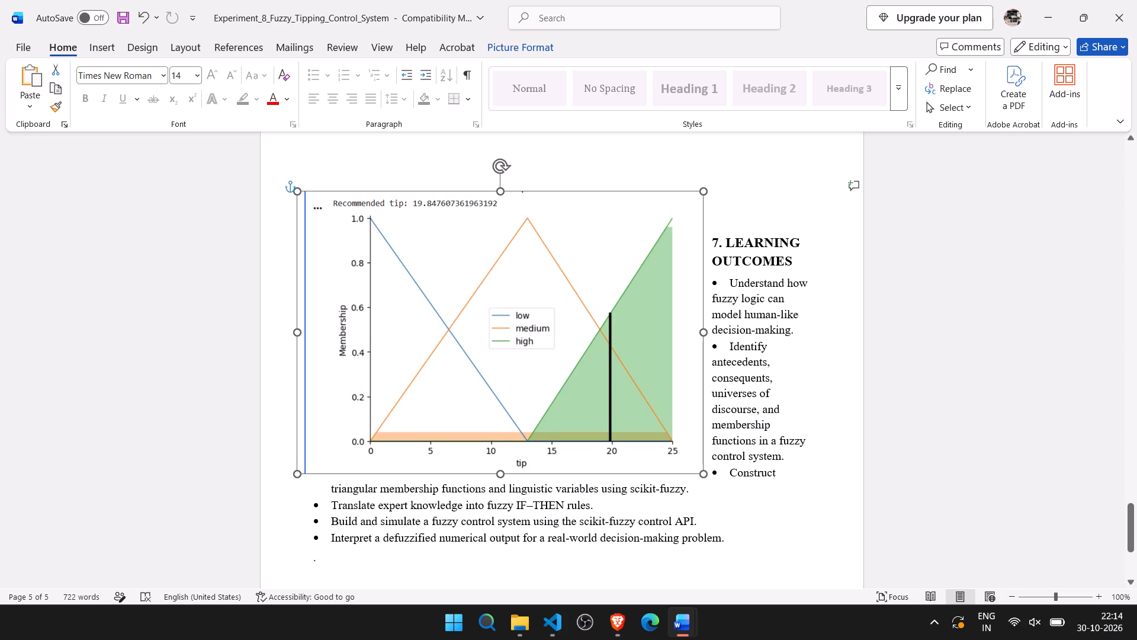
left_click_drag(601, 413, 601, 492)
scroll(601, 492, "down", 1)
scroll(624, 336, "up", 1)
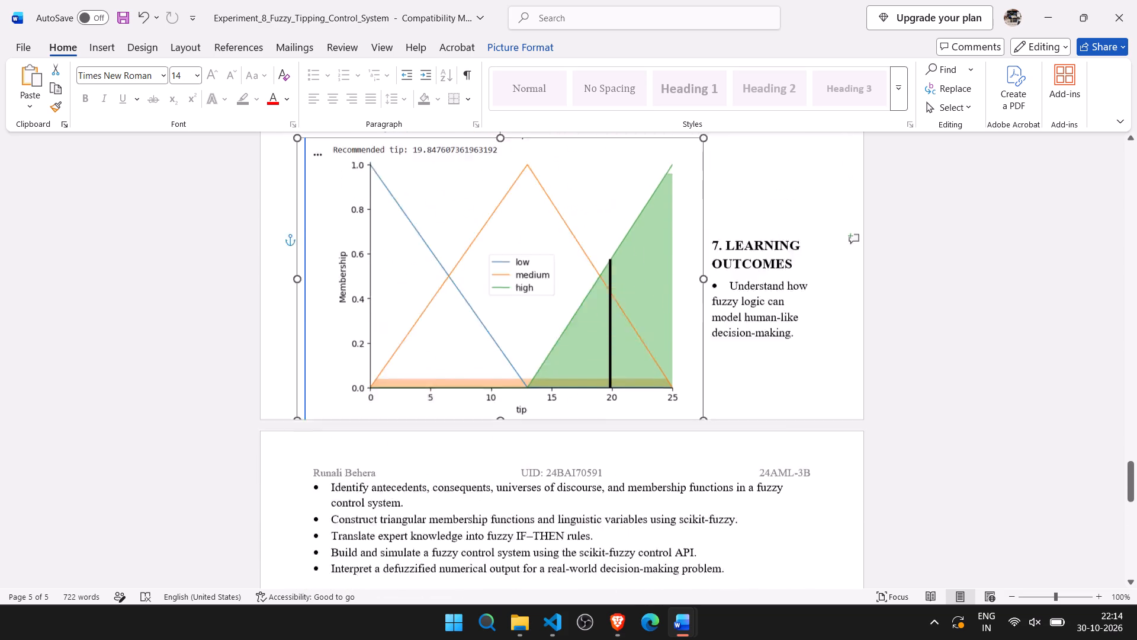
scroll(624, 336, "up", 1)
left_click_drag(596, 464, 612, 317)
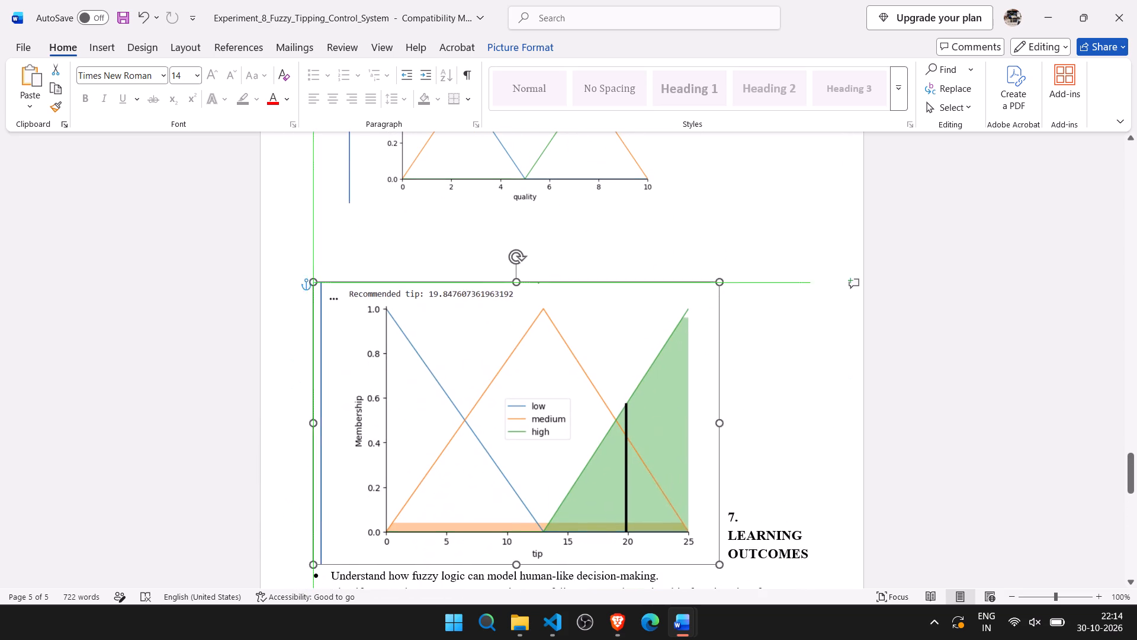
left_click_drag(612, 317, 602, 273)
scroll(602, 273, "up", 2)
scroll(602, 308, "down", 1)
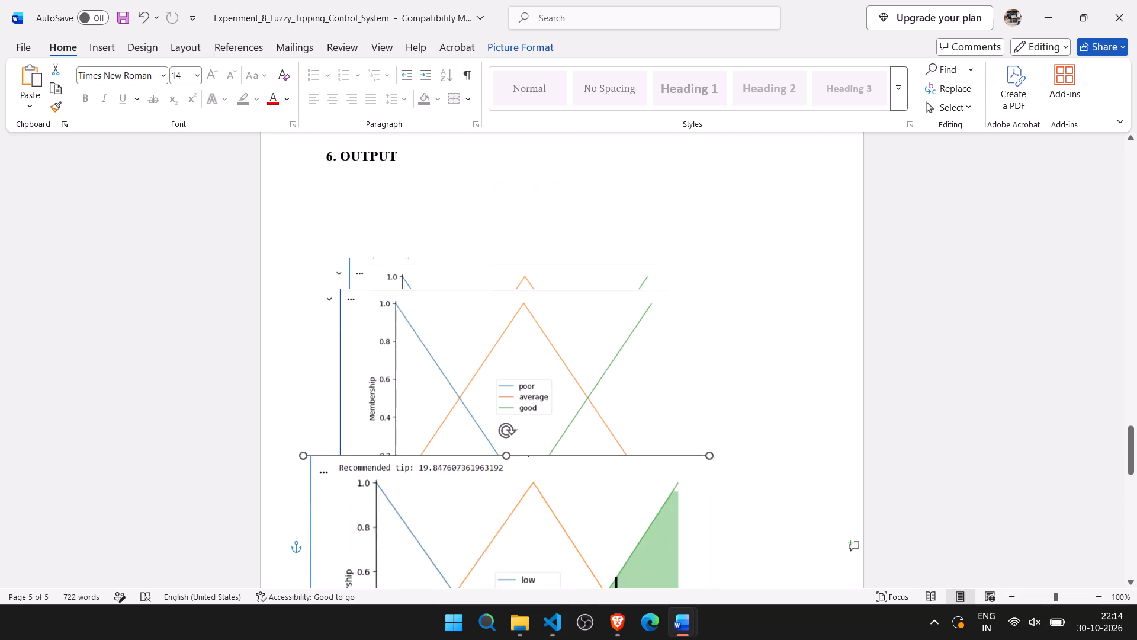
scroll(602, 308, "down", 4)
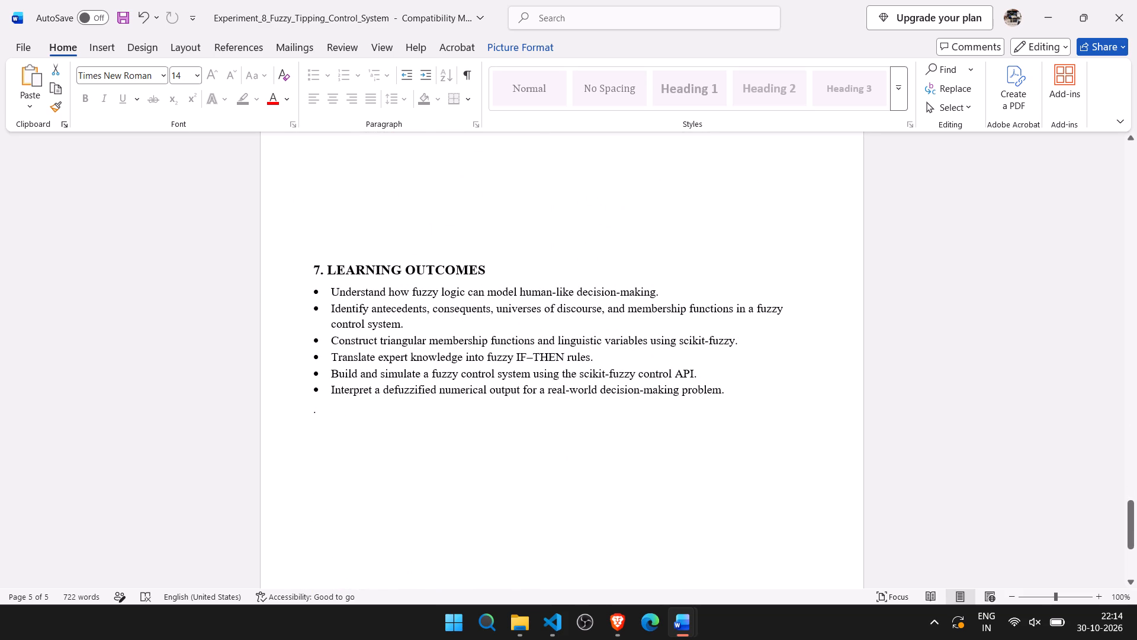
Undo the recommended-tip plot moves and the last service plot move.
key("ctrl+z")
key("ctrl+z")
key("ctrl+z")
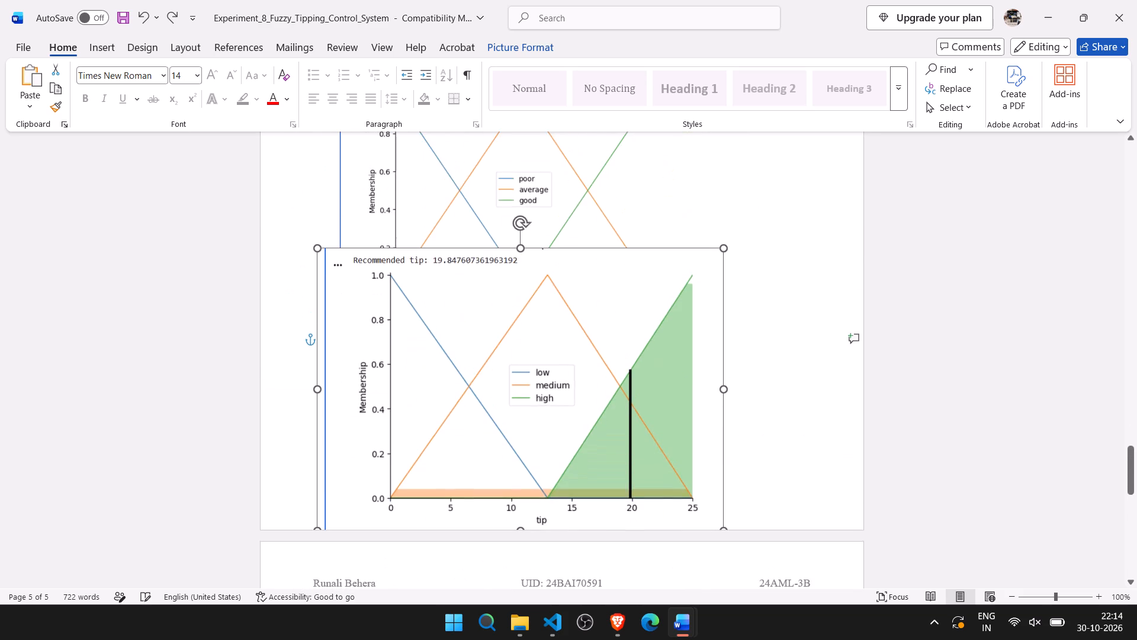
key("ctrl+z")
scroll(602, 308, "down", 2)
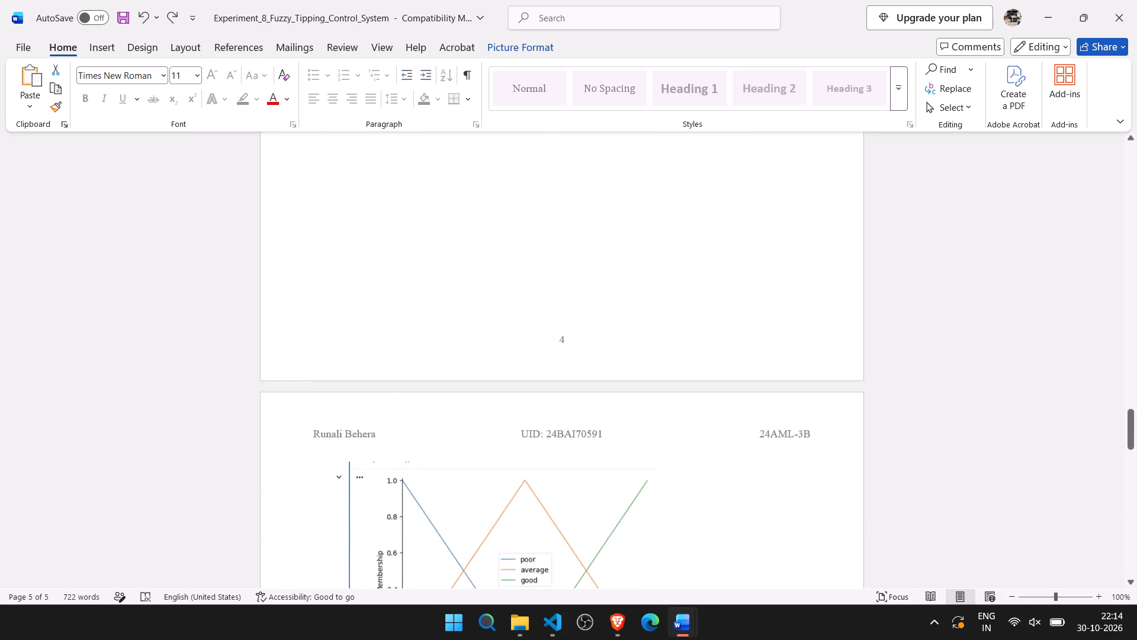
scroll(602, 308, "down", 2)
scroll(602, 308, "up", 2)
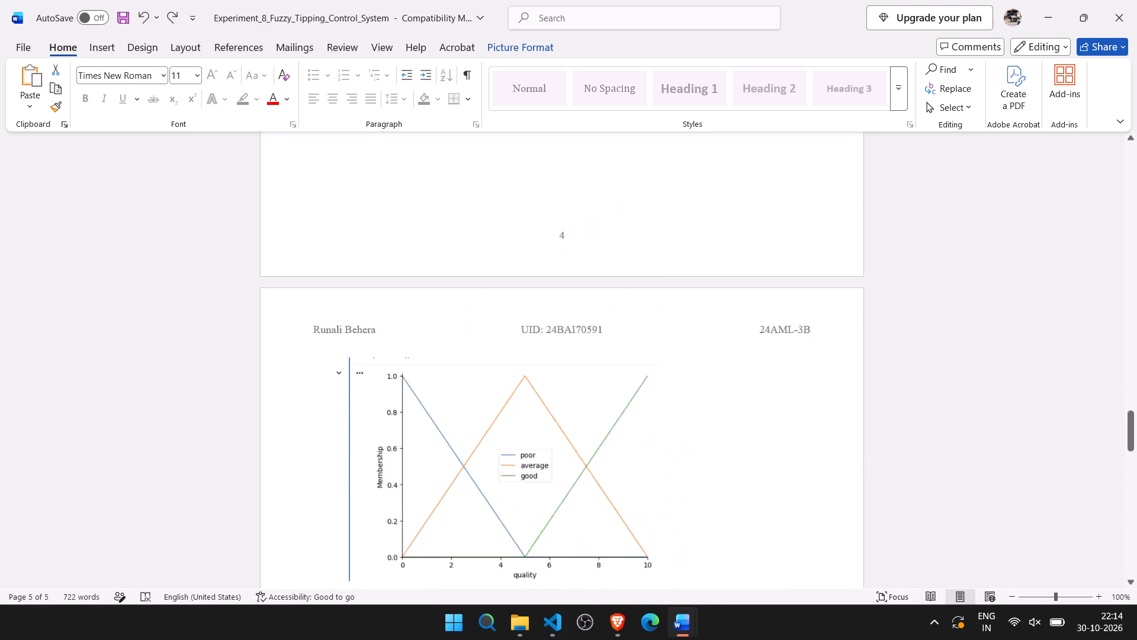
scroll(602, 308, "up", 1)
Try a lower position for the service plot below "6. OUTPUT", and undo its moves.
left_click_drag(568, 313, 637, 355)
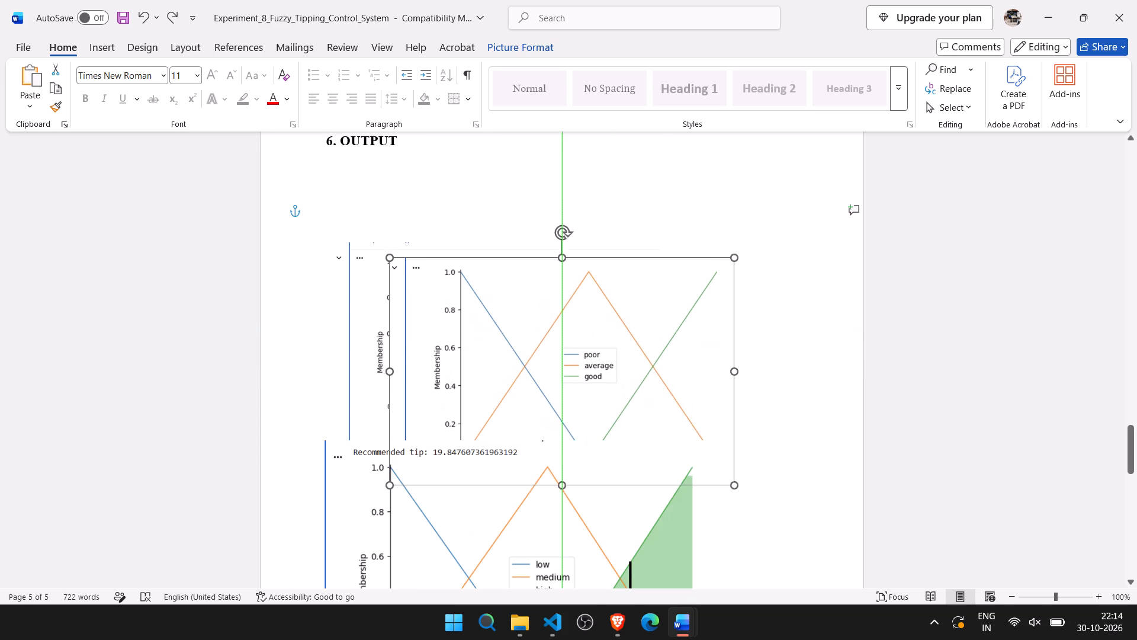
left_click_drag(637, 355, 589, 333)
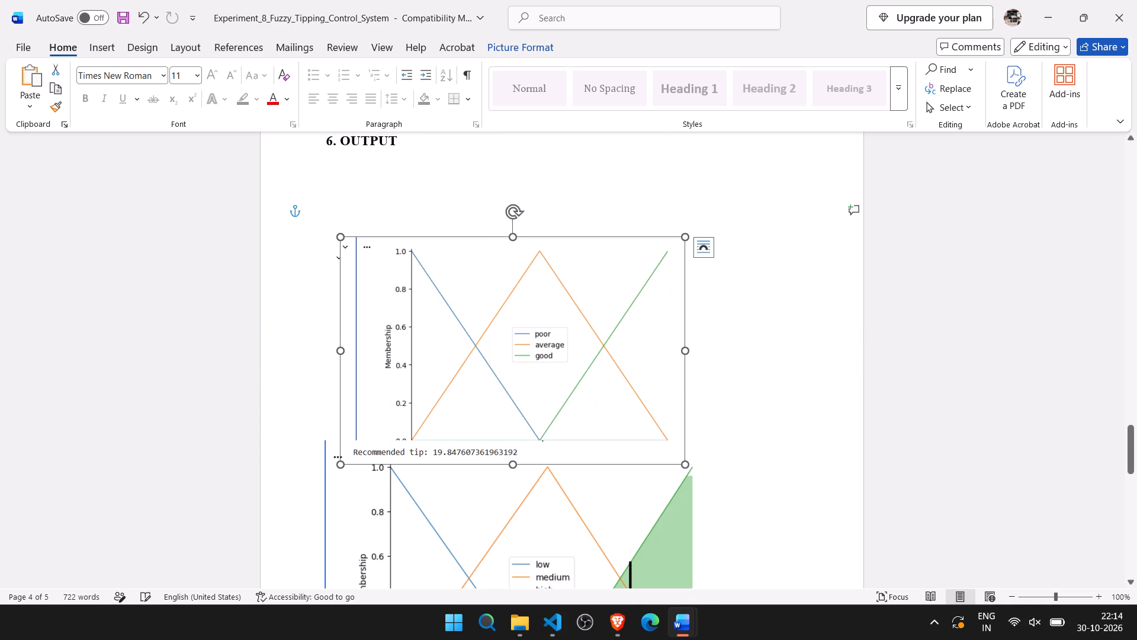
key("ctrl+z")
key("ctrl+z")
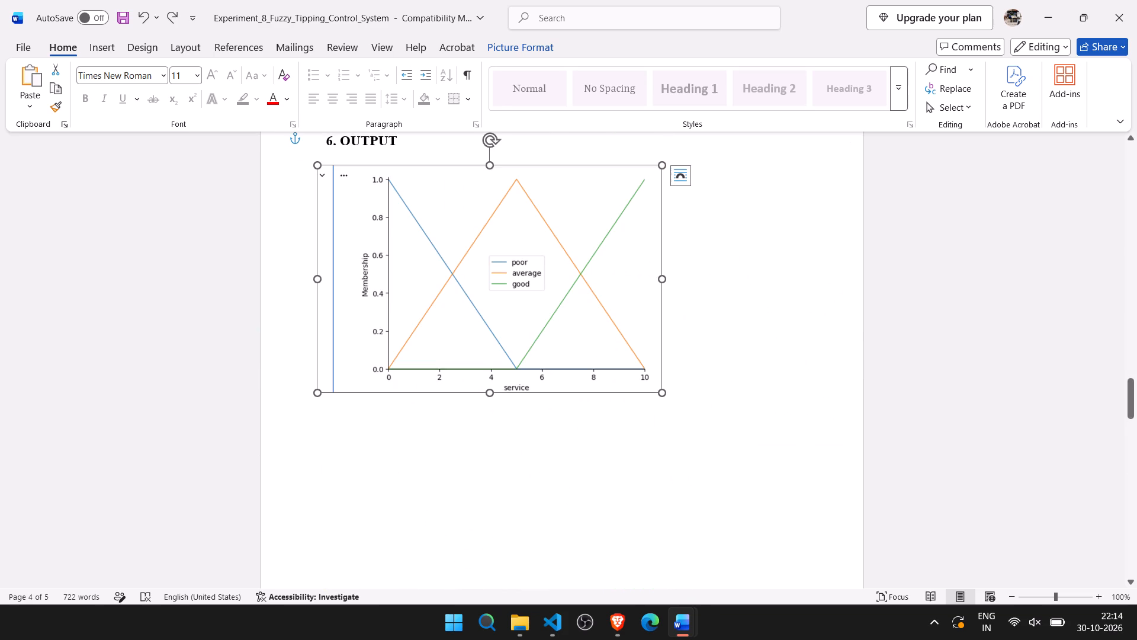
Insert three blank lines directly after the "6. OUTPUT" heading.
key("Return")
key("ctrl+z")
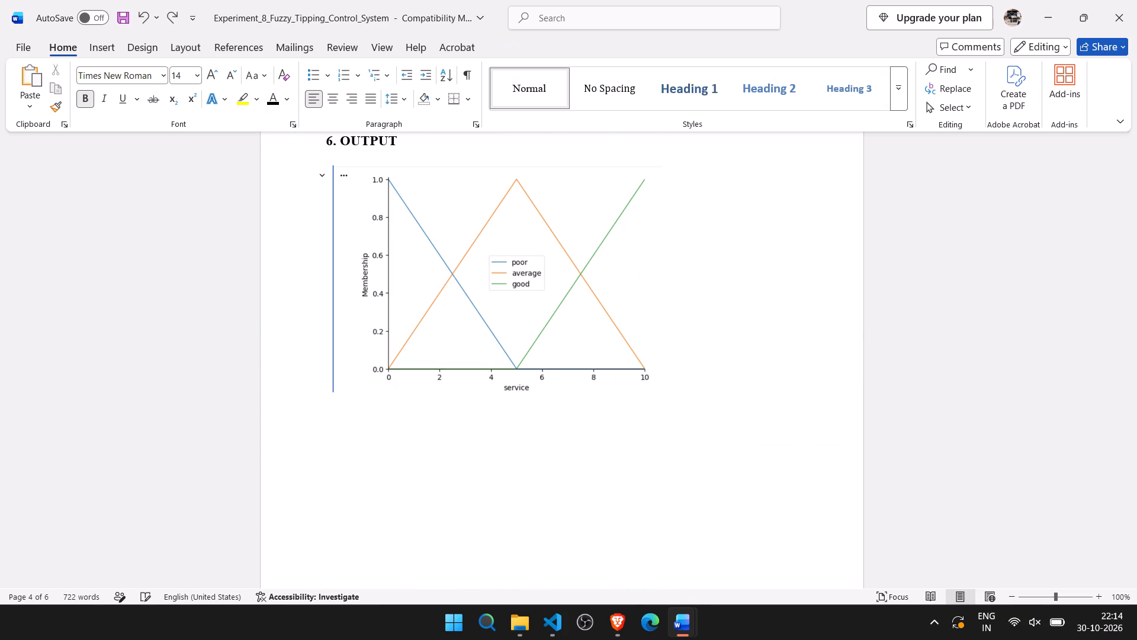
left_click(376, 238)
left_click(305, 172)
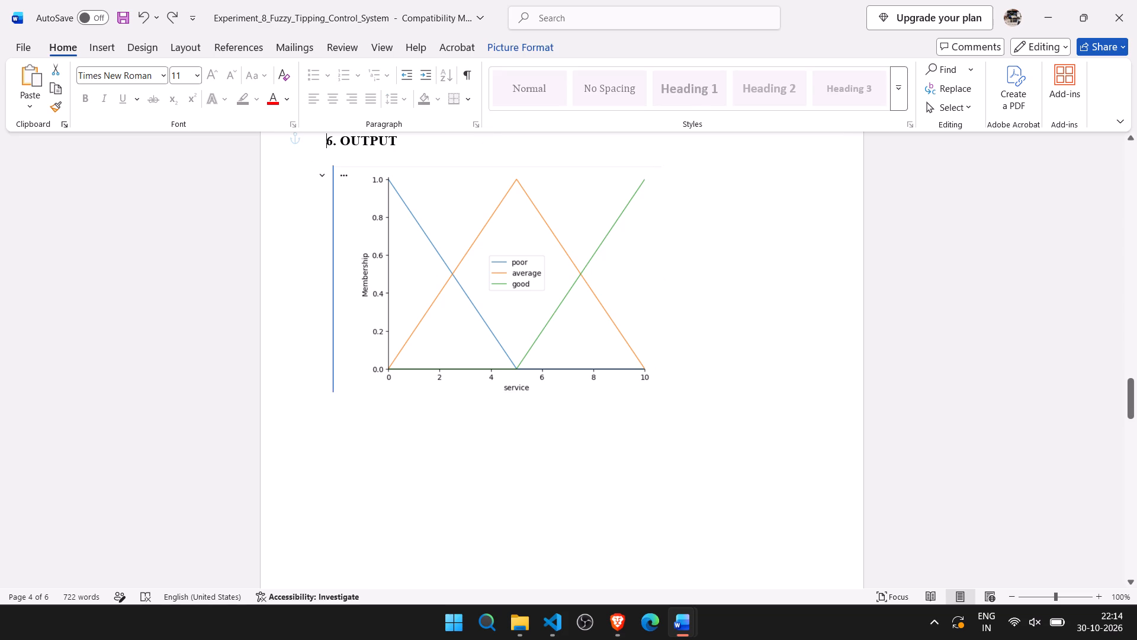
left_click(309, 174)
left_click(348, 155)
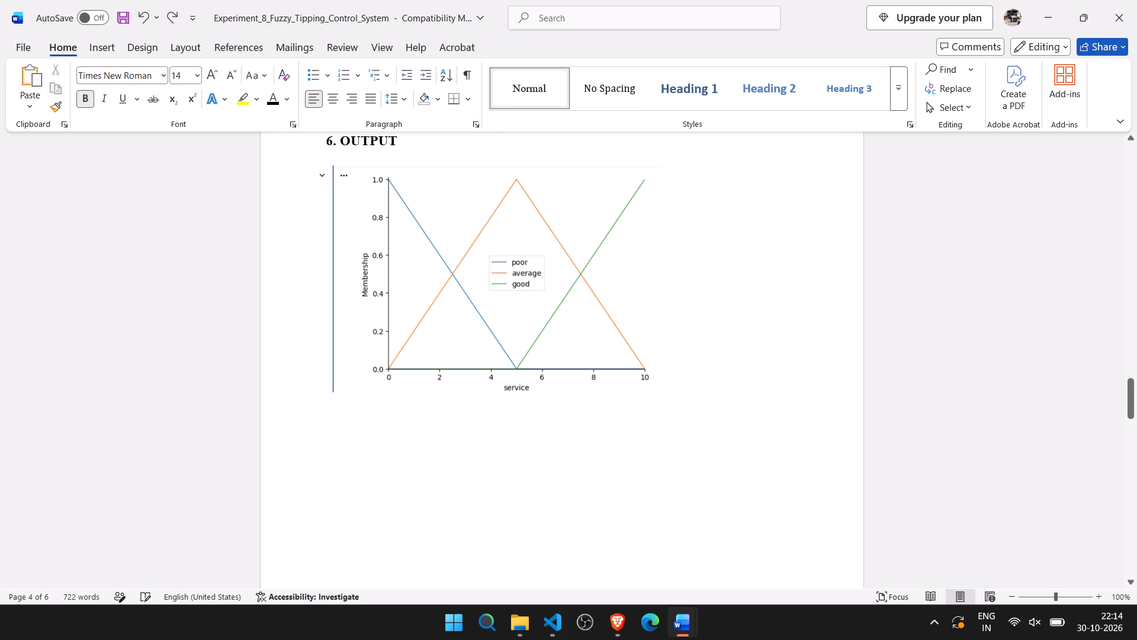
left_click(400, 142)
key("Return")
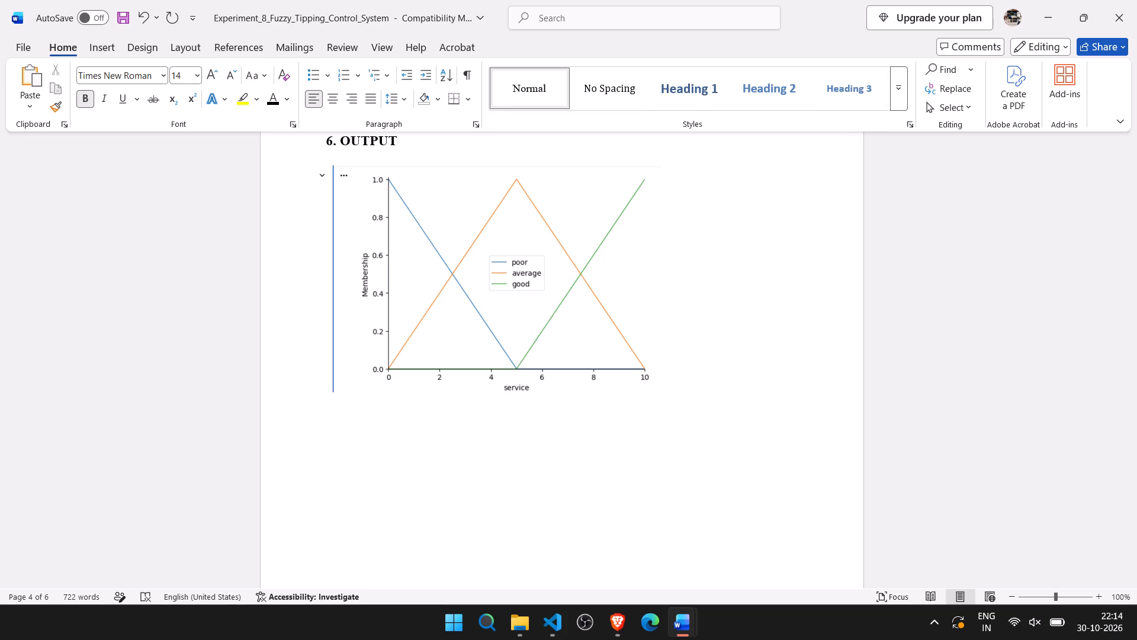
key("Return")
key("Return")
Move the service plot down under the "6. OUTPUT" heading, aligned with the page's left margin, leaving free space above it.
left_click(473, 256)
left_click_drag(563, 295, 606, 386)
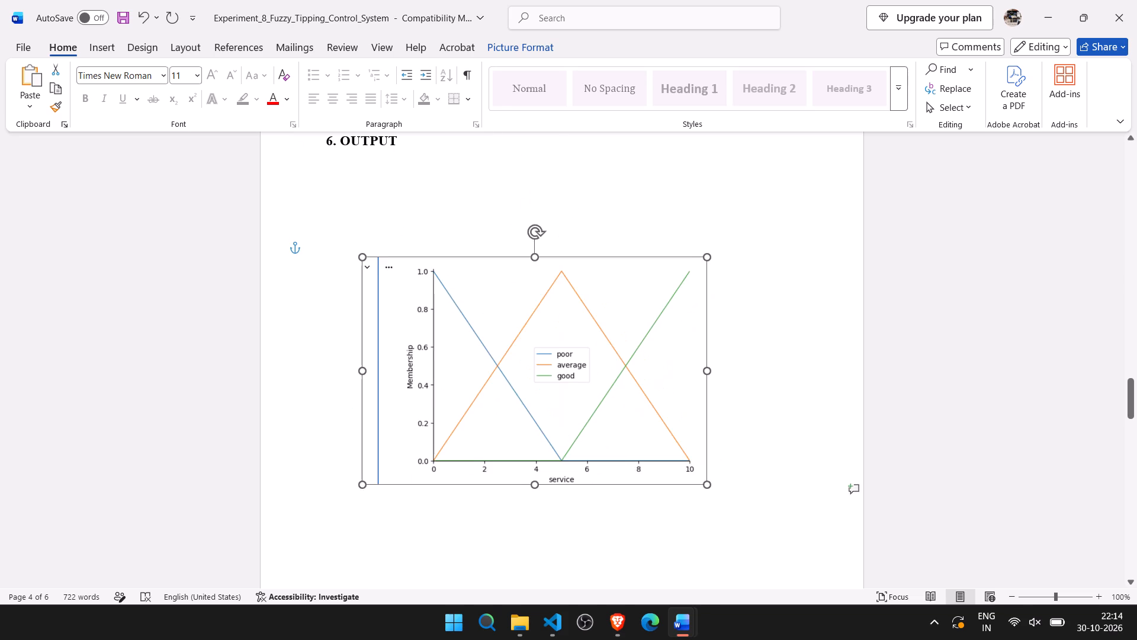
left_click_drag(606, 386, 563, 377)
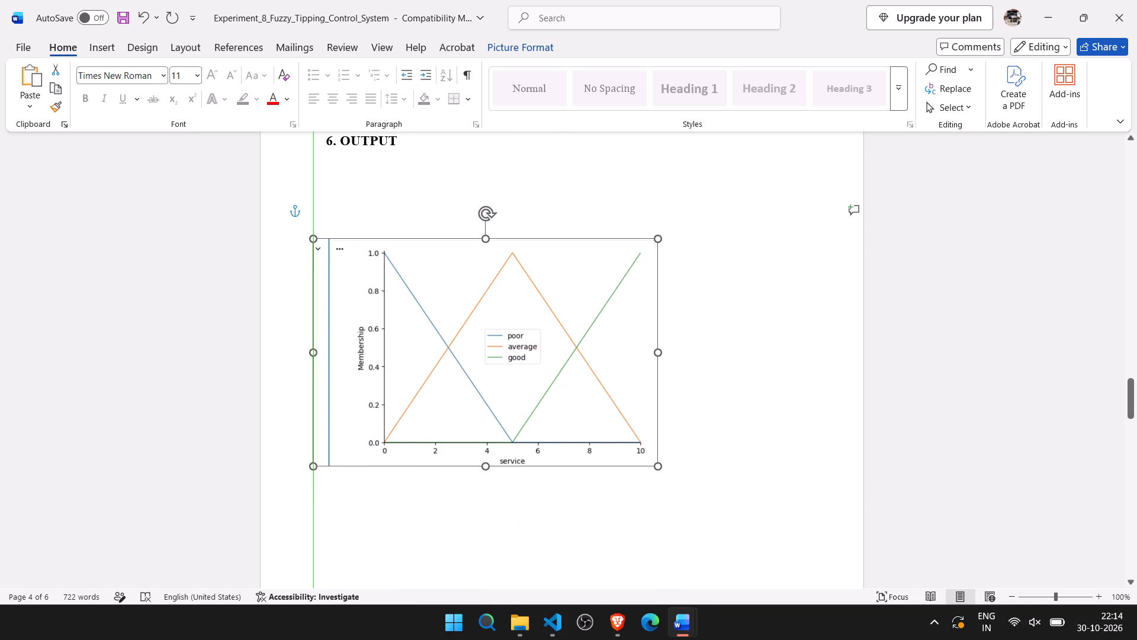
left_click_drag(563, 377, 565, 393)
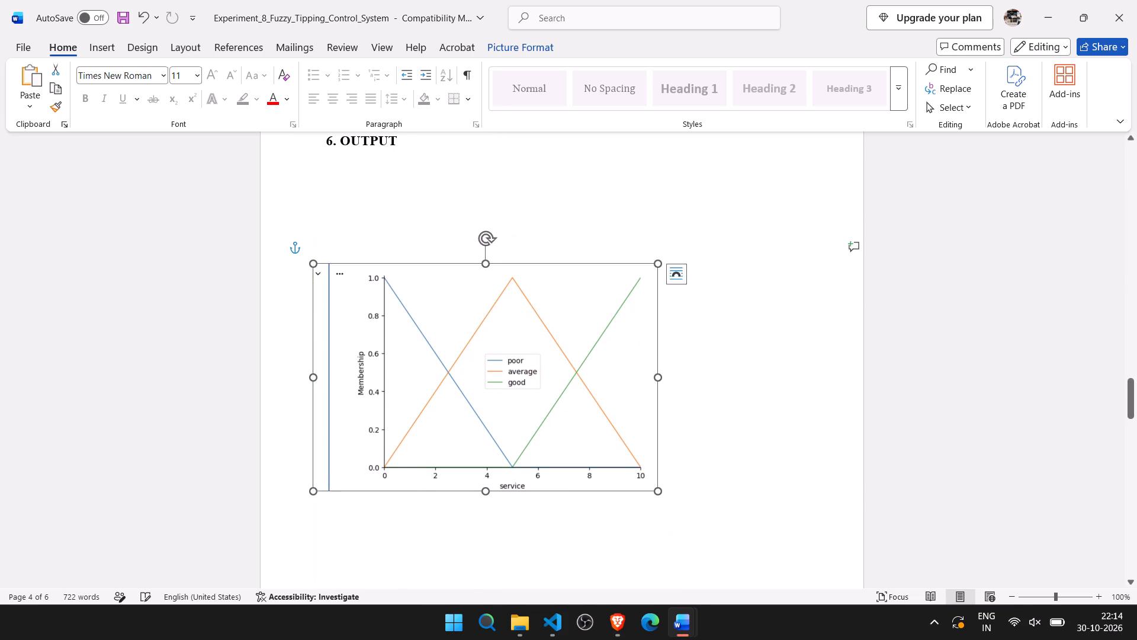
scroll(565, 393, "down", 1)
left_click_drag(550, 285, 568, 328)
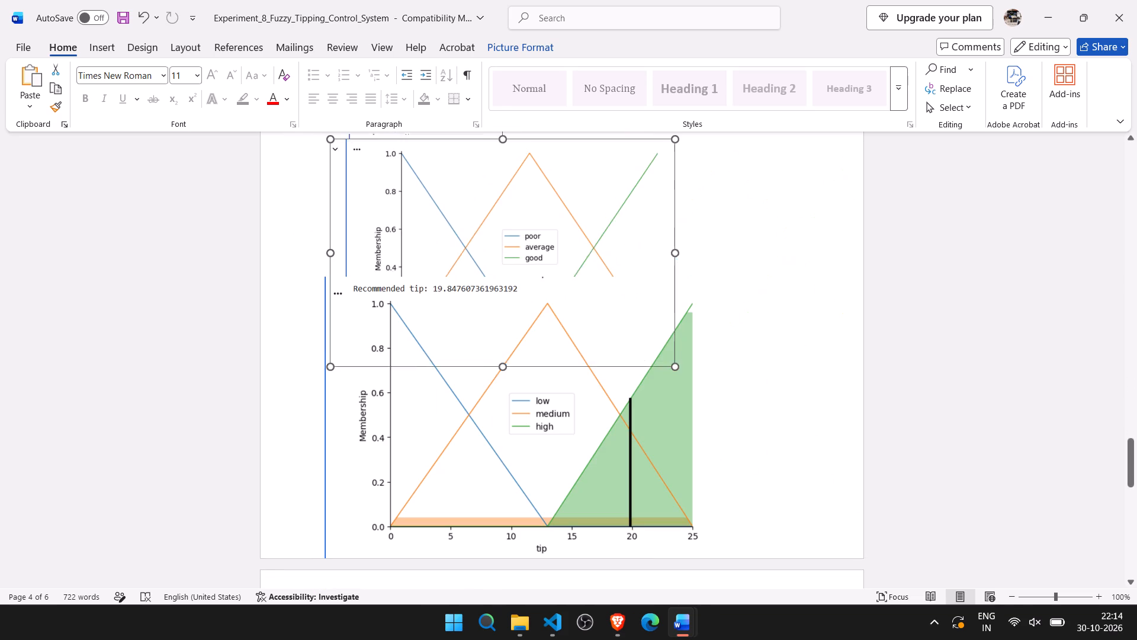
left_click_drag(568, 328, 544, 292)
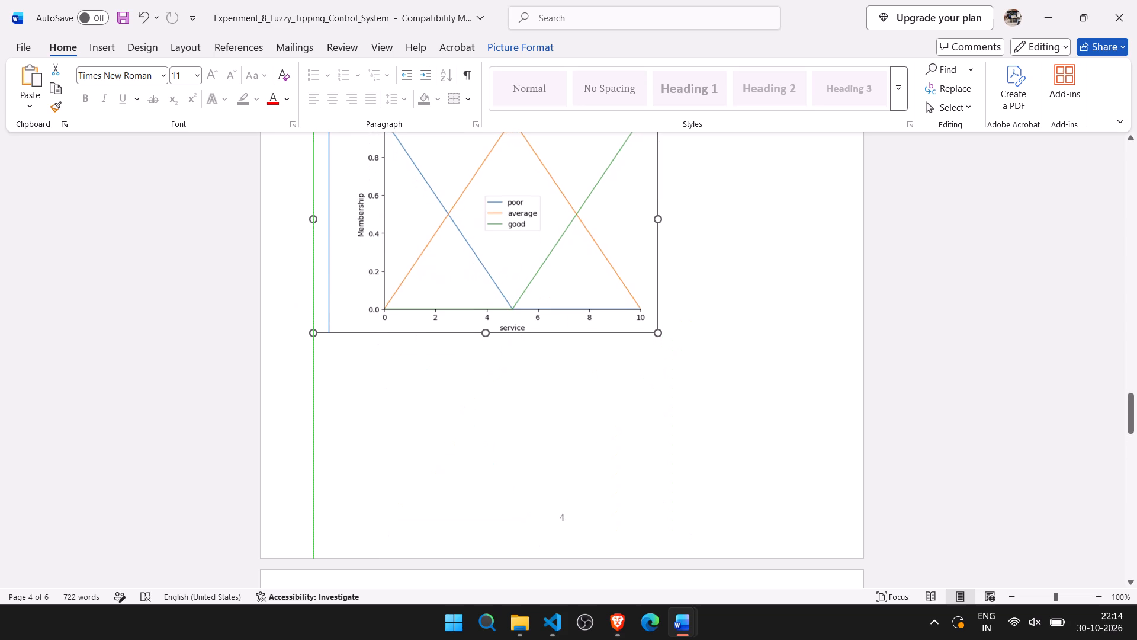
left_click_drag(544, 292, 548, 298)
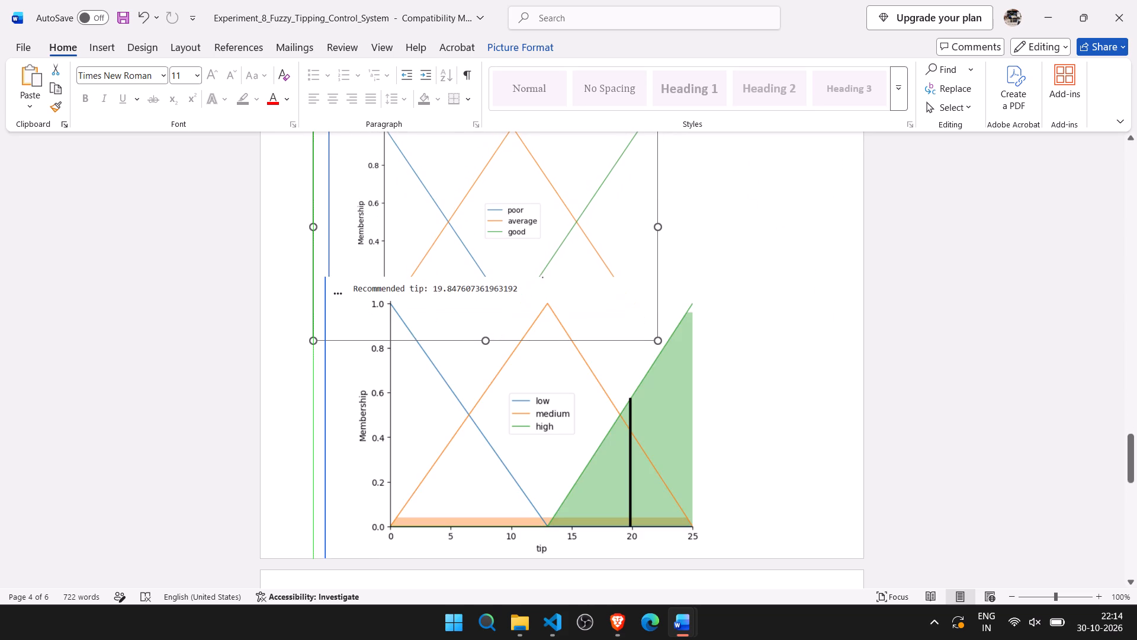
left_click_drag(548, 298, 542, 290)
scroll(542, 290, "down", 1)
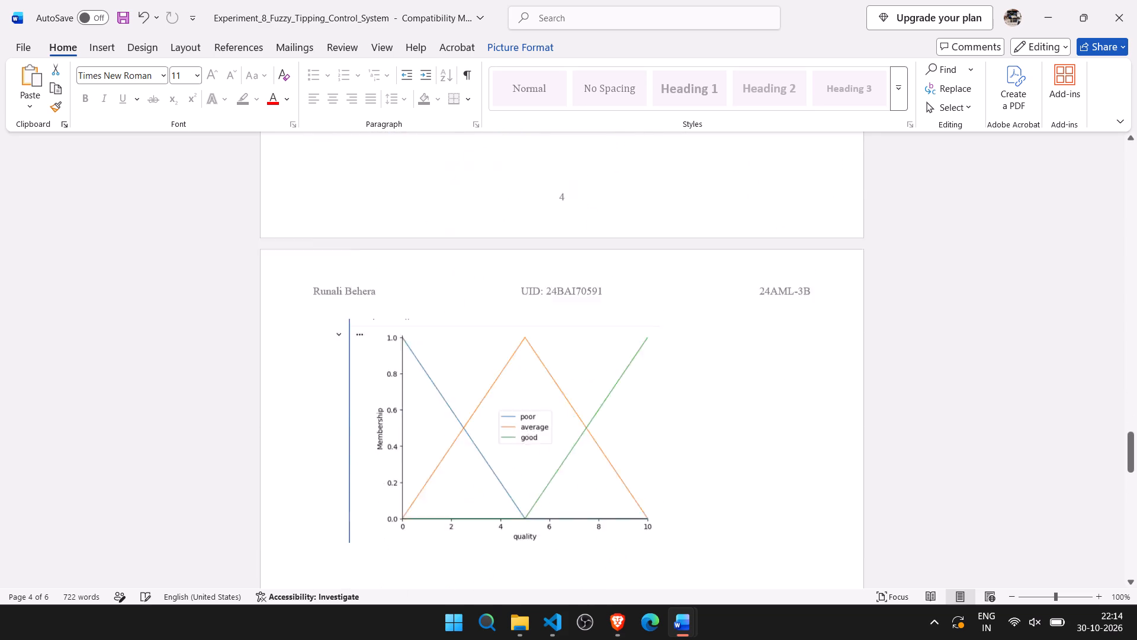
scroll(542, 290, "down", 1)
scroll(542, 290, "up", 1)
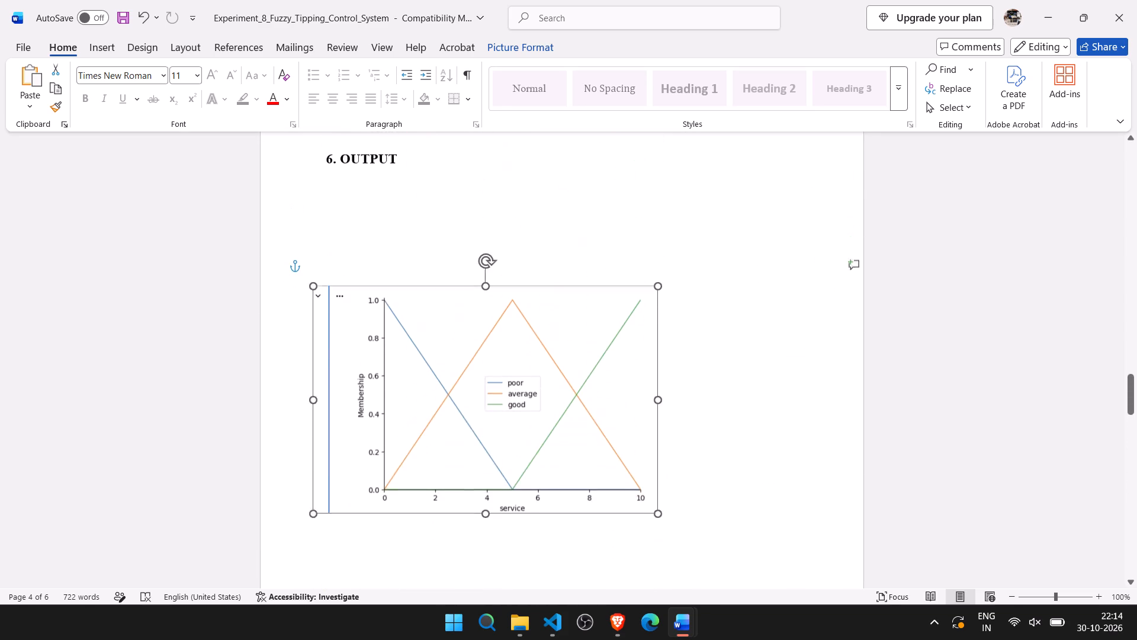
scroll(542, 290, "up", 2)
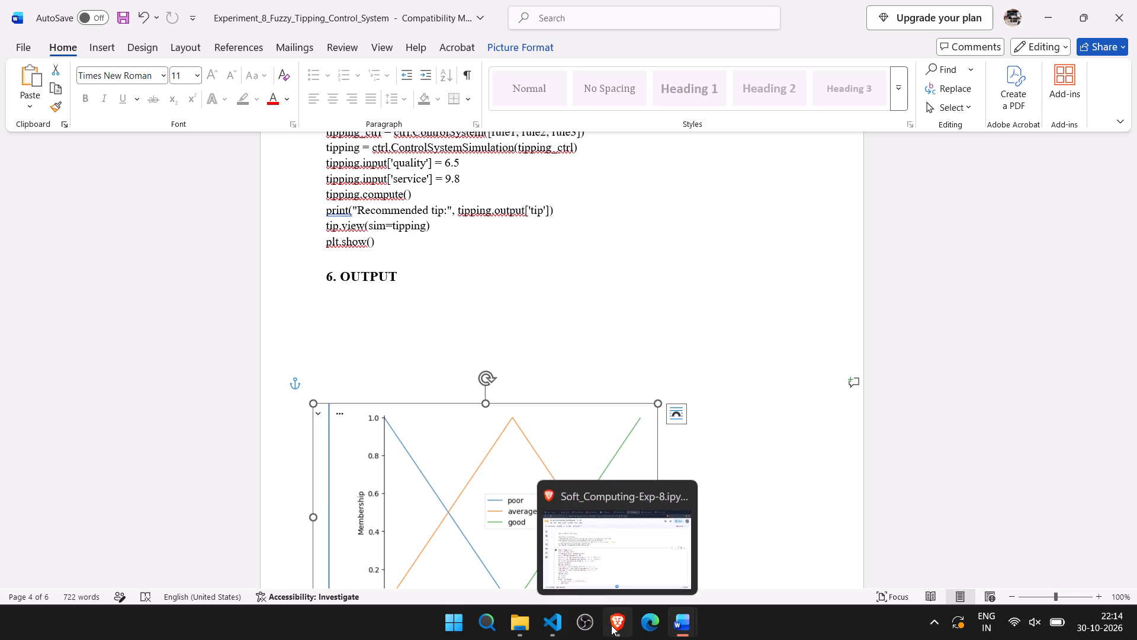
Get the scikit-fuzzy installation output from the Soft_Computing-Exp-8 notebook in Brave and return to the Experiment_8 report in Word.
left_click(627, 569)
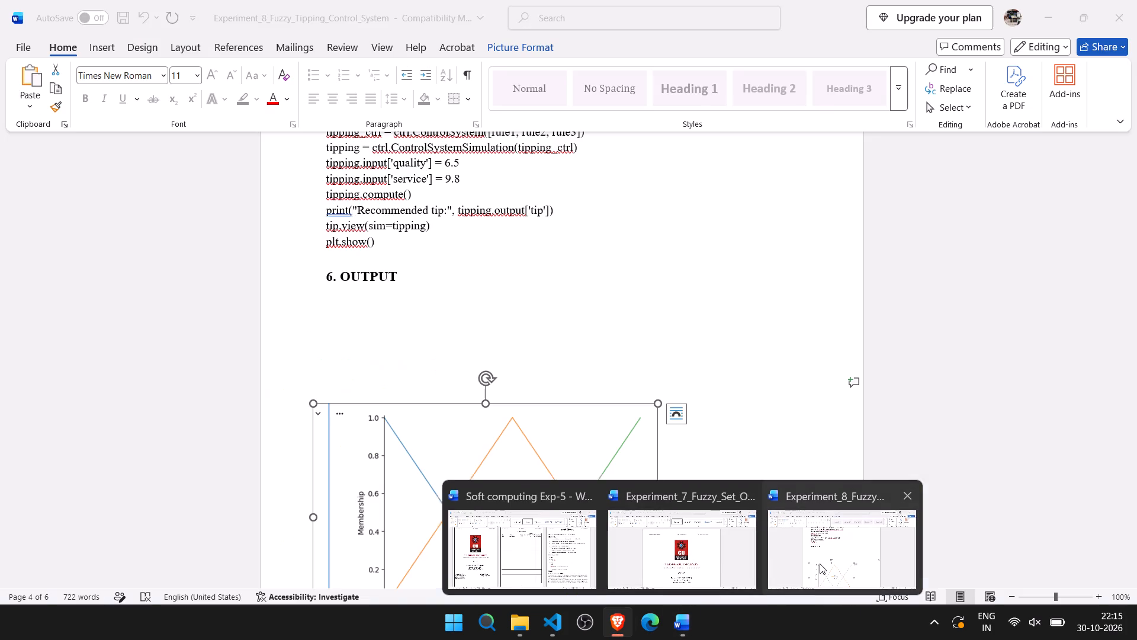
left_click(820, 564)
Make room with blank lines under "6. OUTPUT" and paste the scikit-fuzzy installation output image above the service plot.
left_click(456, 281)
left_click(343, 330)
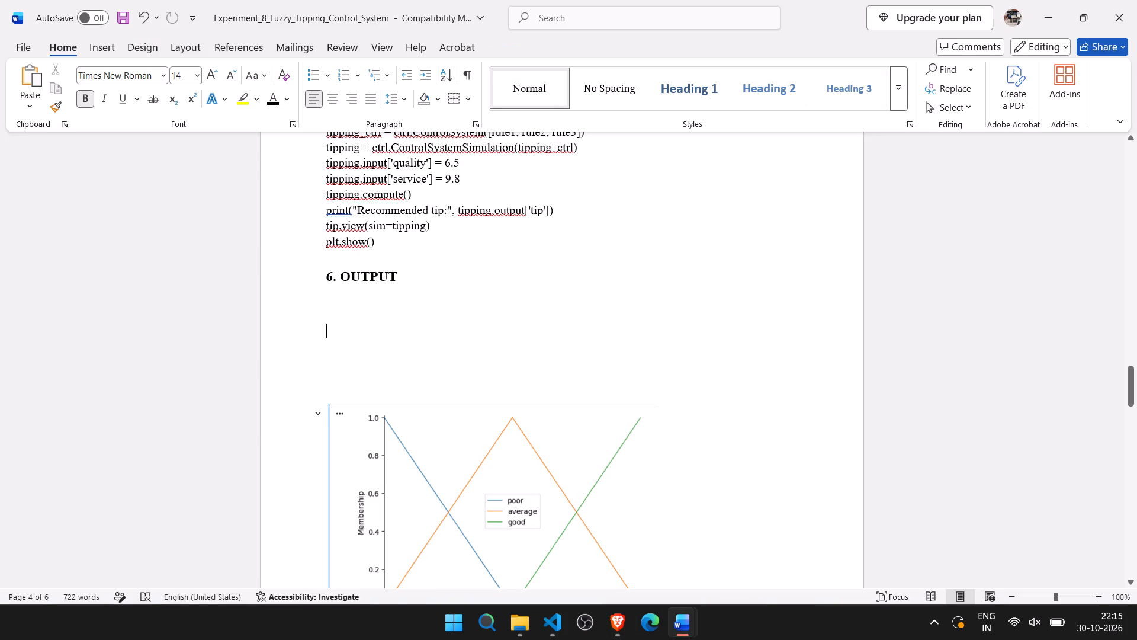
key("BackSpace")
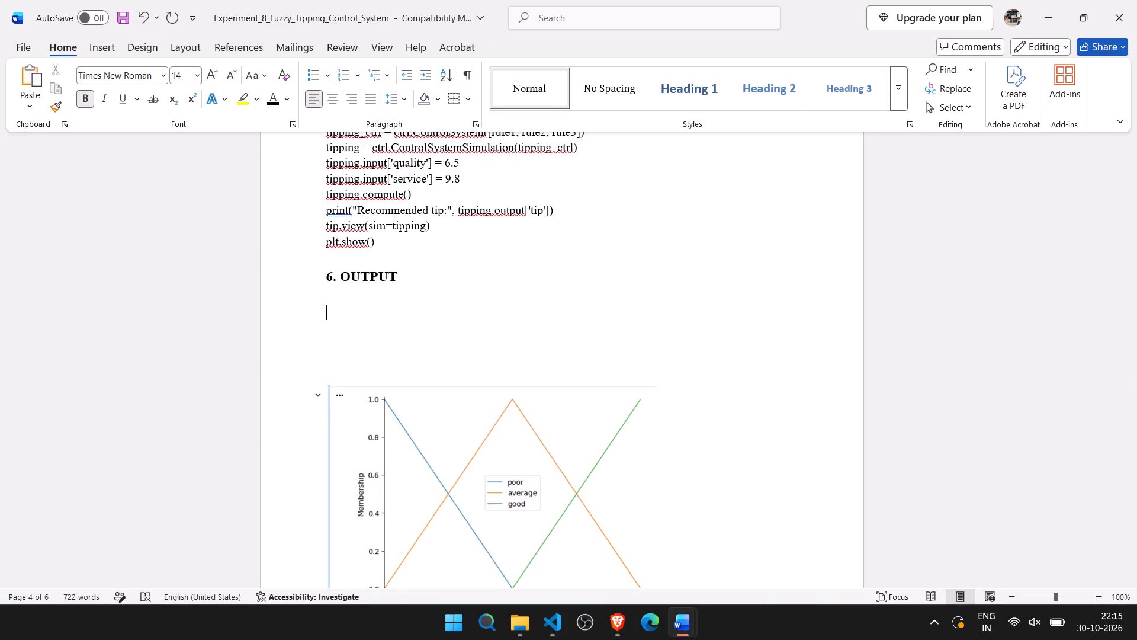
key("Return")
key("Return")
key("Return")
key("Return")
key("Return")
key("Up")
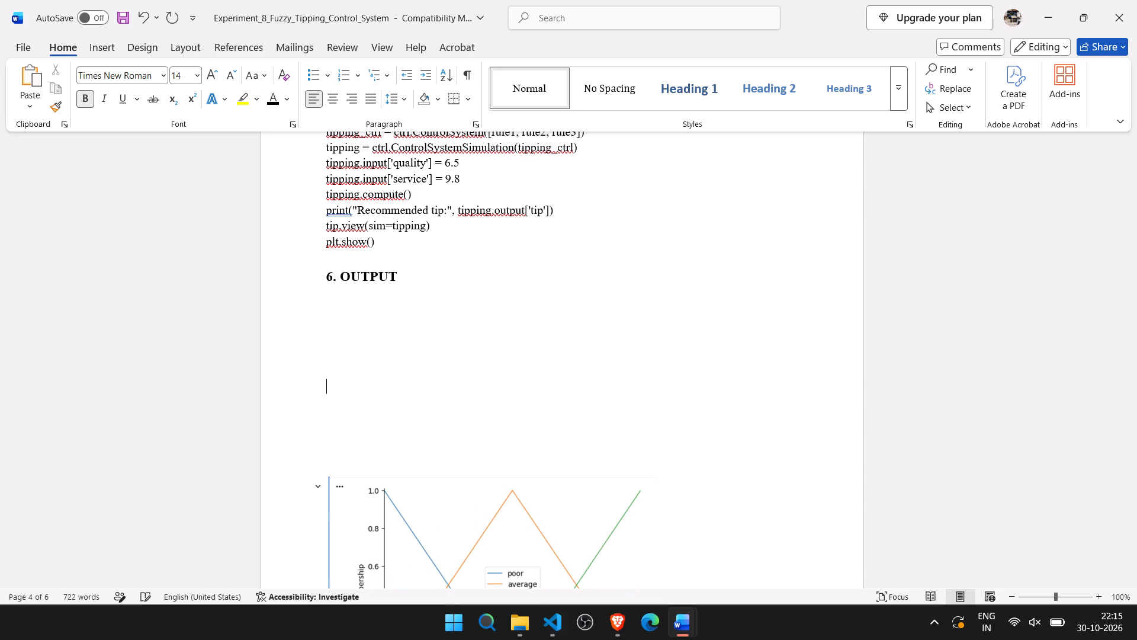
key("Up")
key("Up")
key("Up")
key("ctrl+v")
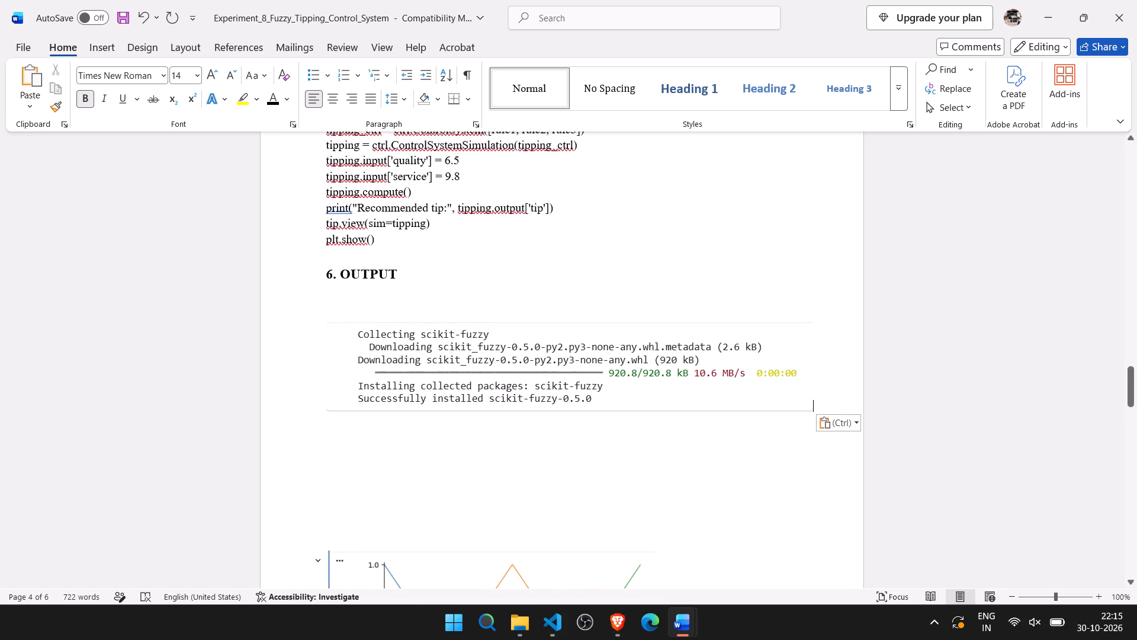
left_click(466, 378)
left_click_drag(466, 378, 425, 364)
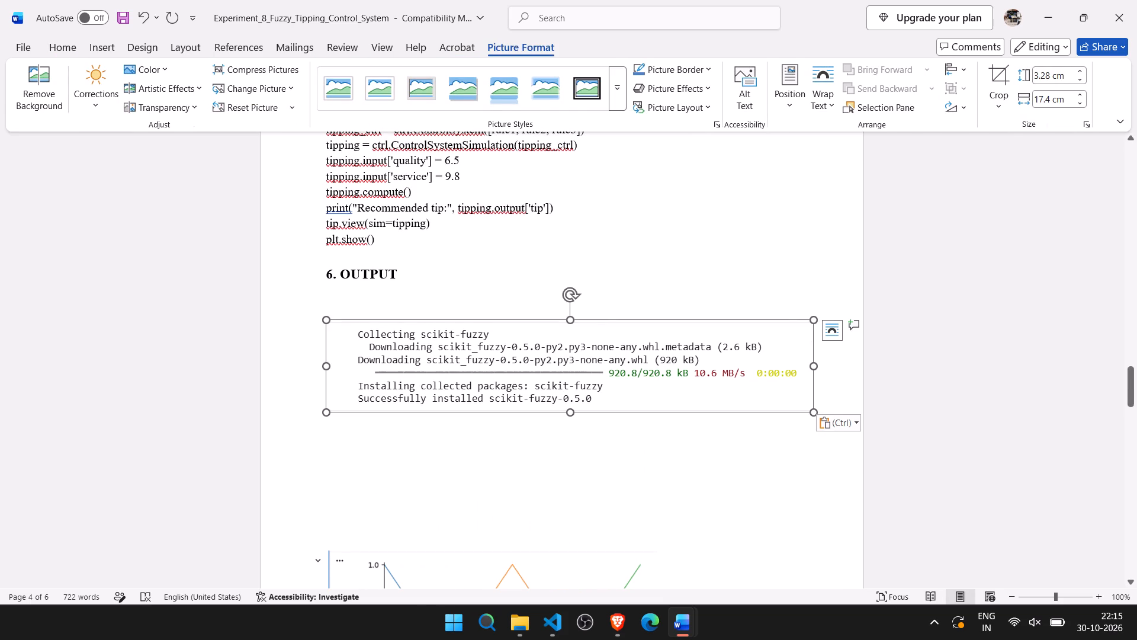
Remove the surplus blank lines directly above and below the scikit-fuzzy installation output image.
left_click(334, 308)
key("BackSpace")
key("BackSpace")
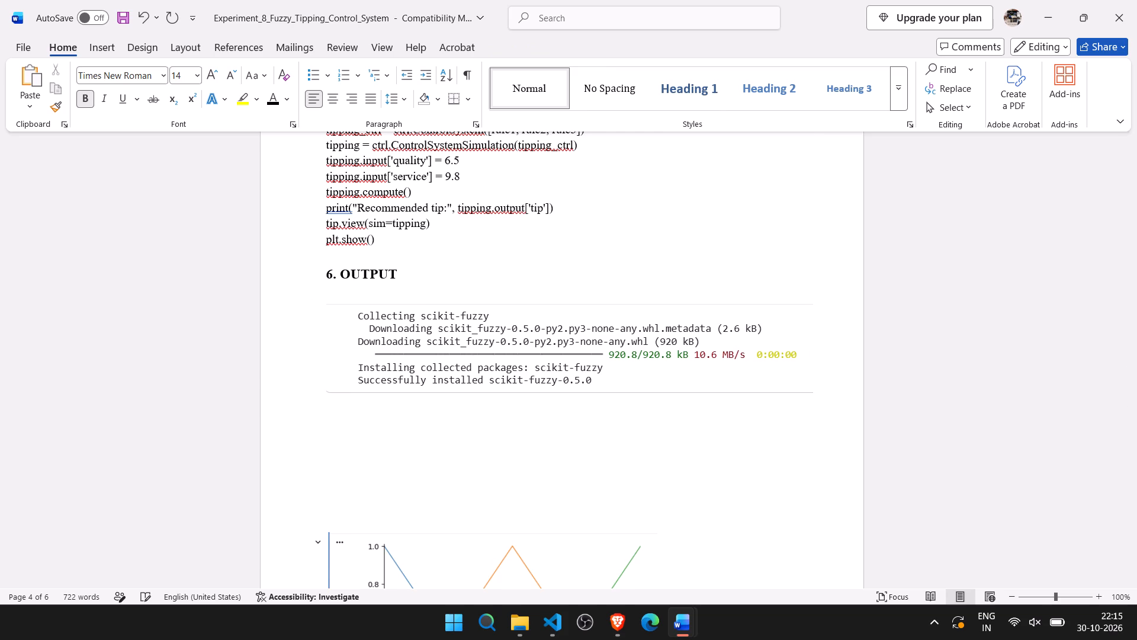
left_click(341, 471)
key("BackSpace")
key("BackSpace")
key("BackSpace")
key("BackSpace")
key("BackSpace")
key("BackSpace")
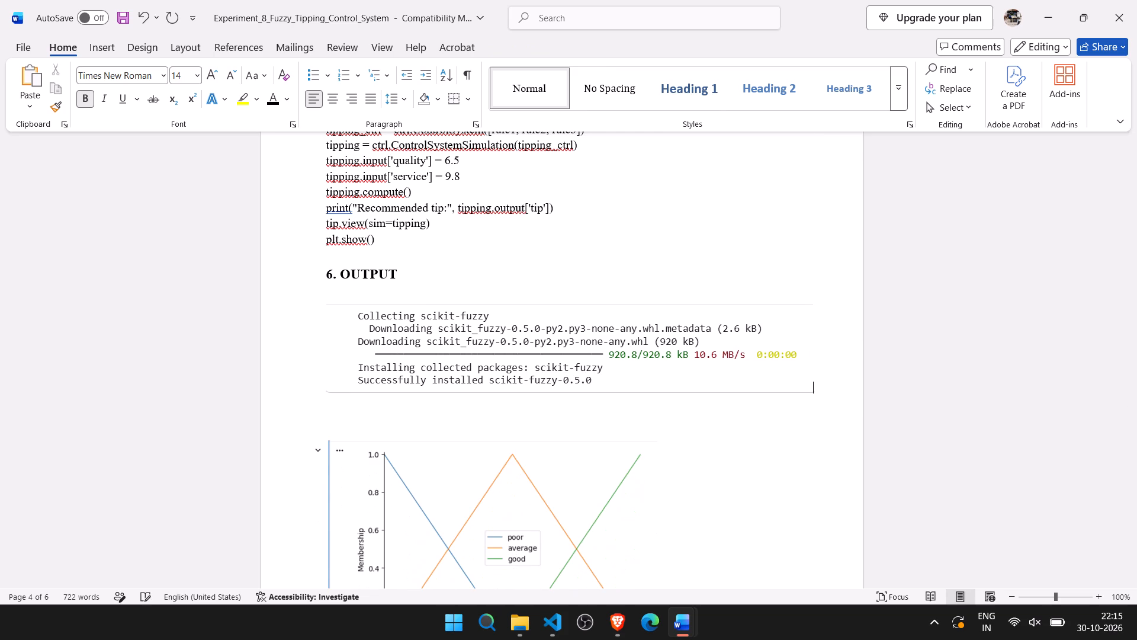
key("BackSpace")
Check the spacing of the installation output, the three plots and the learning outcomes across the output pages.
scroll(563, 457, "down", 2)
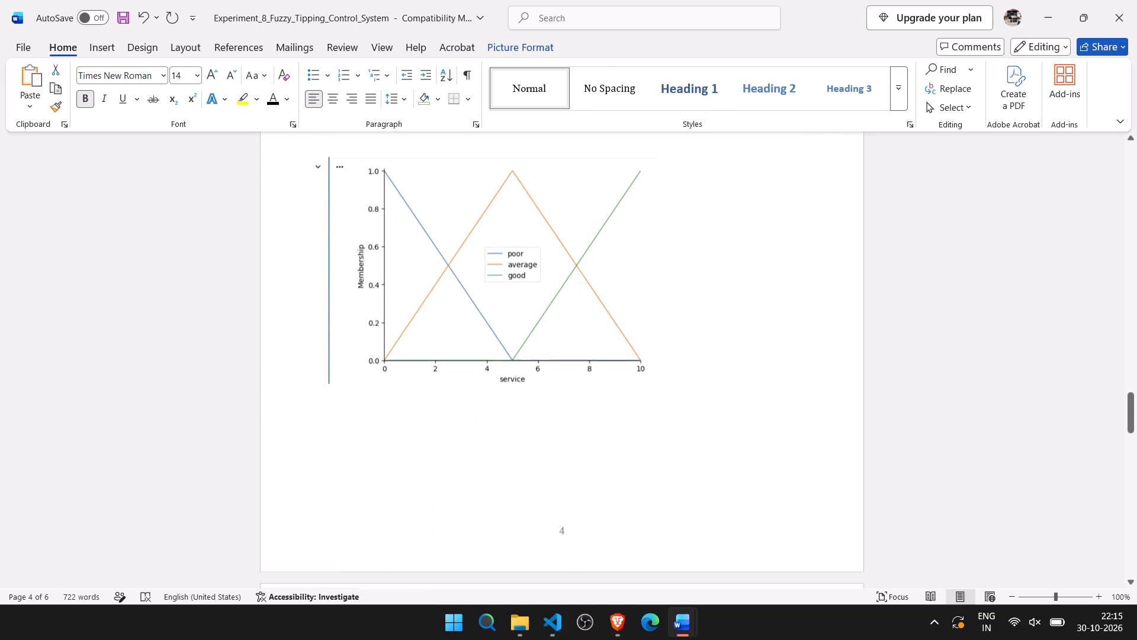
scroll(563, 457, "down", 3)
scroll(563, 457, "up", 1)
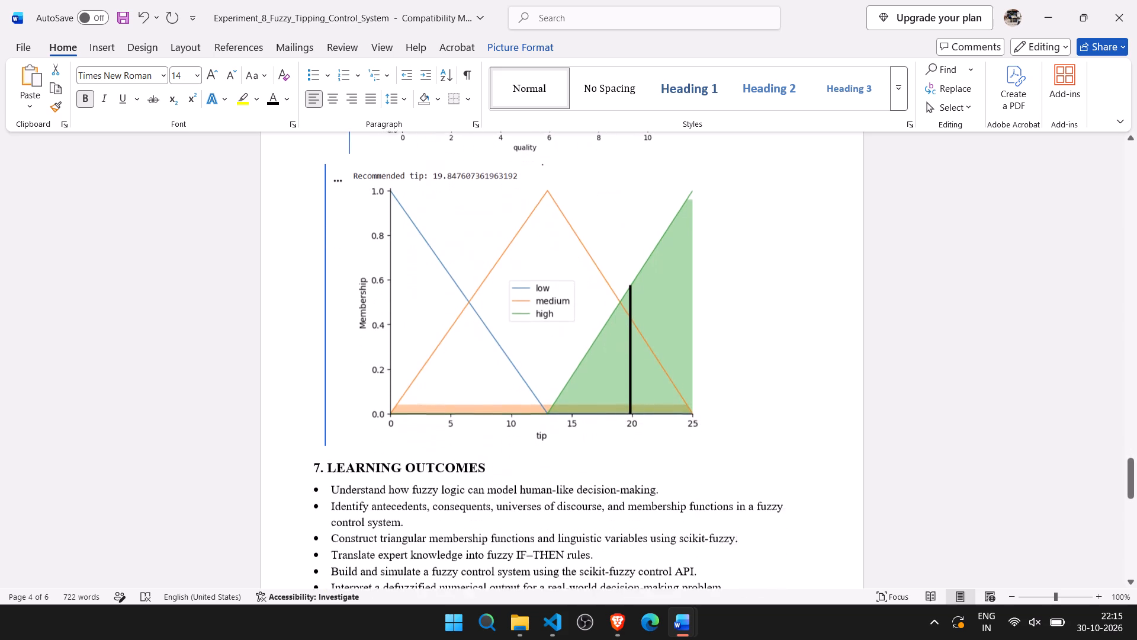
scroll(563, 457, "up", 2)
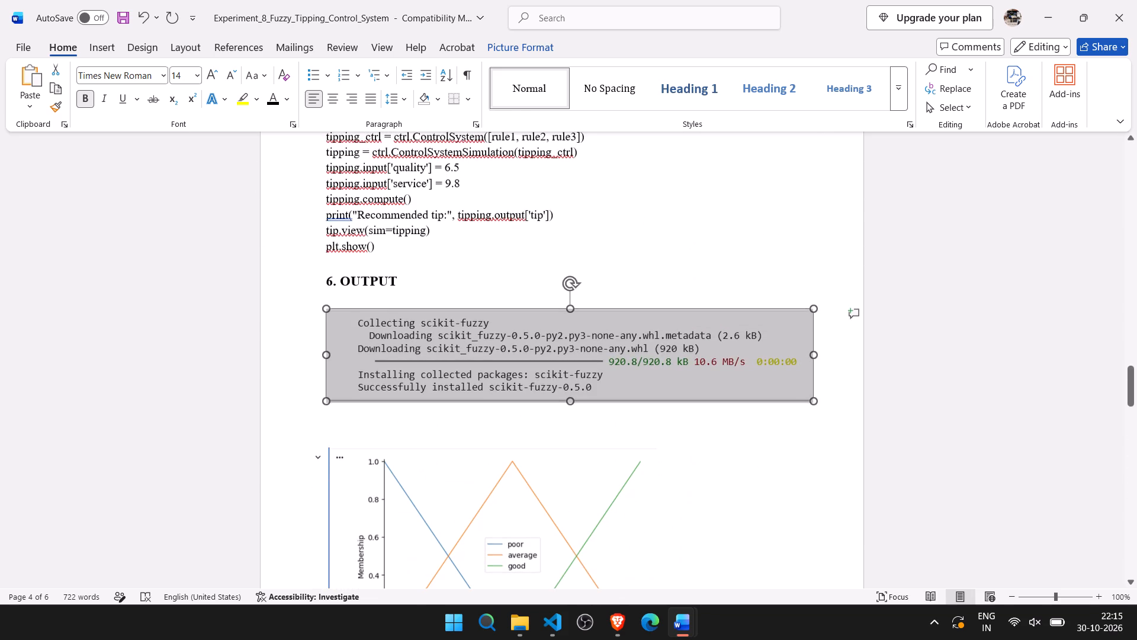
left_click(657, 457)
scroll(598, 431, "down", 5)
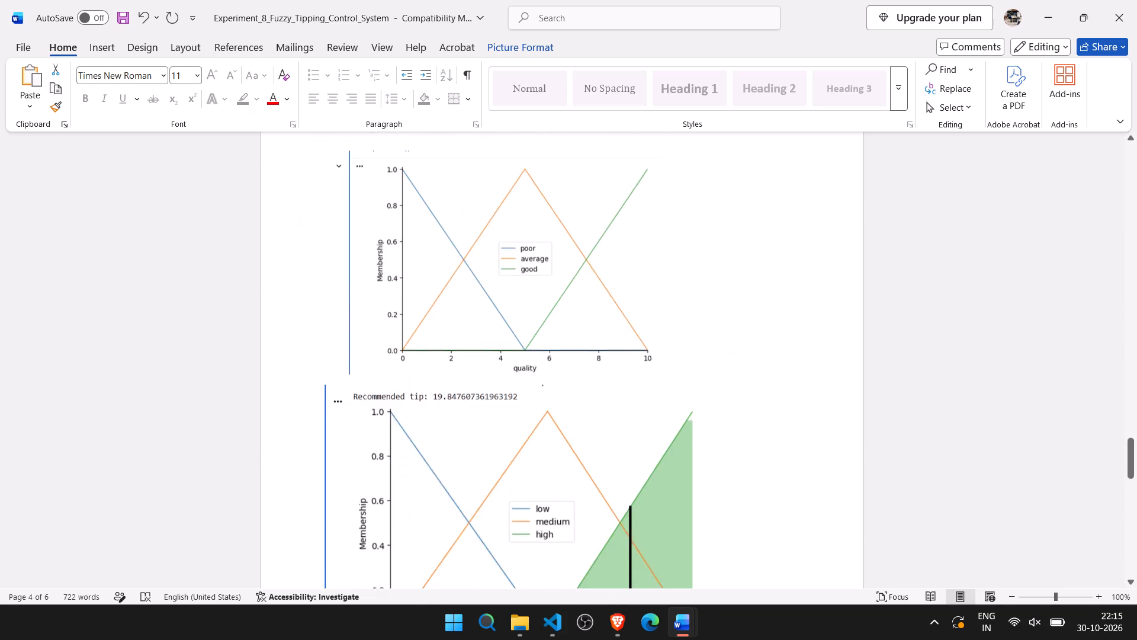
scroll(598, 431, "down", 6)
scroll(598, 431, "up", 3)
left_click(575, 417)
scroll(452, 319, "up", 1)
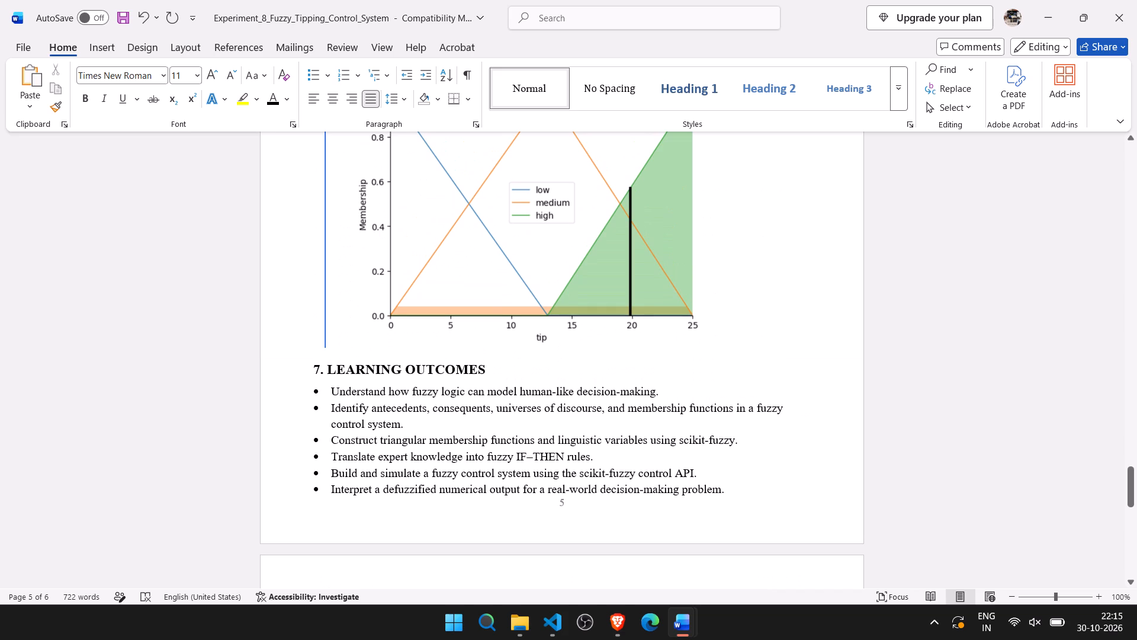
Insert one blank line before the "7. LEARNING OUTCOMES" heading.
left_click(310, 369)
key("Return")
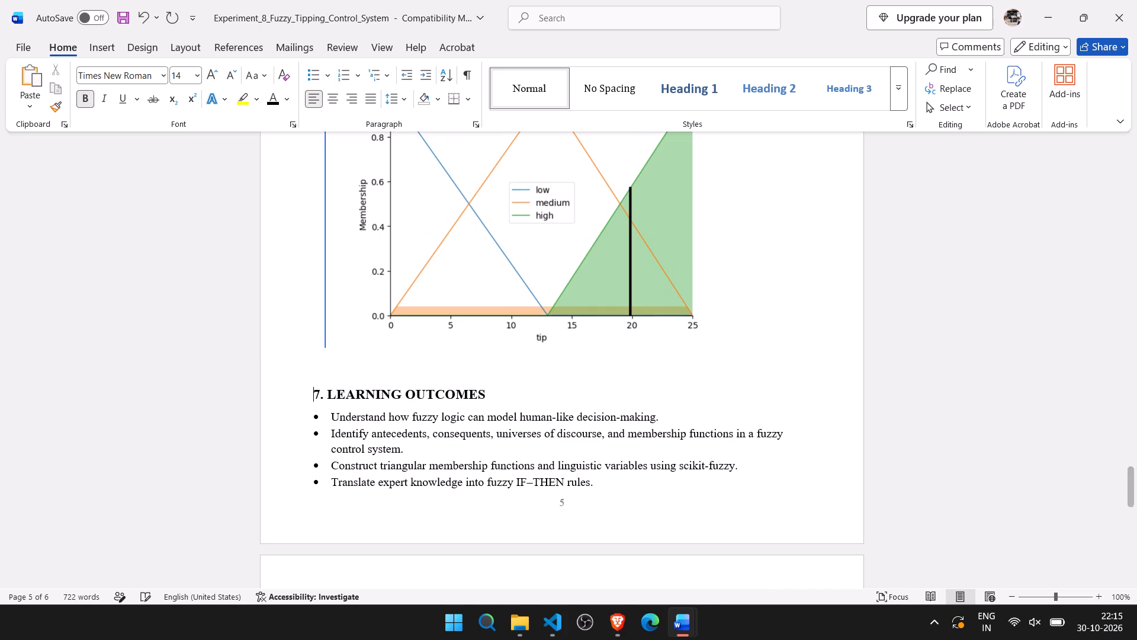
Review the whole report's layout, from the last page back to the cover page and on to the "EXPERIMENT – 8" page.
scroll(310, 369, "down", 3)
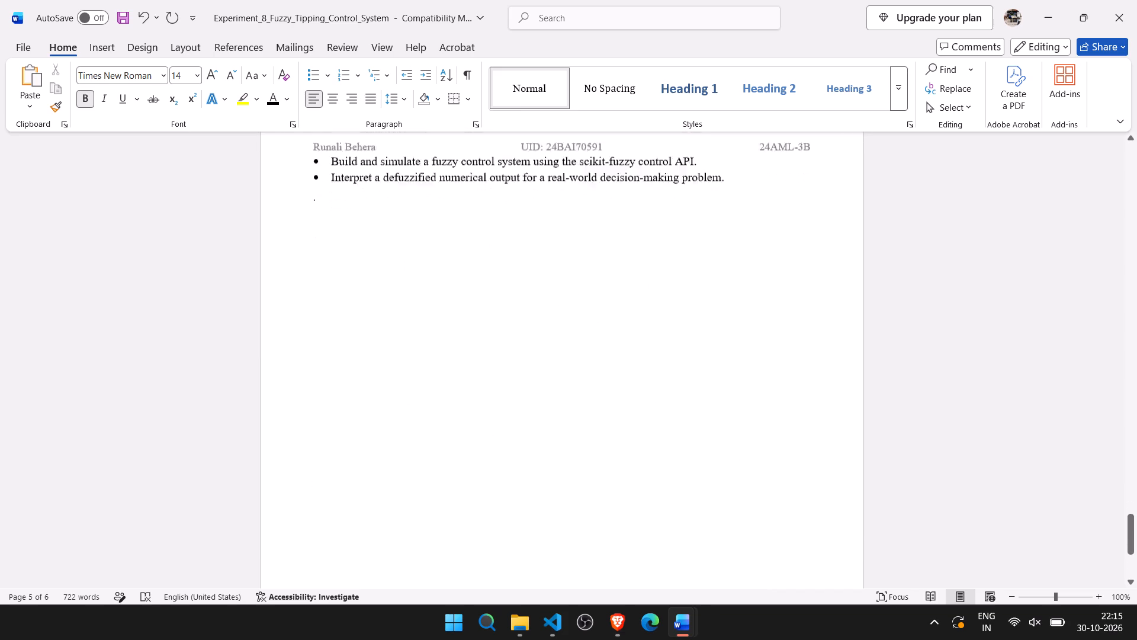
scroll(310, 369, "down", 3)
scroll(310, 369, "up", 1)
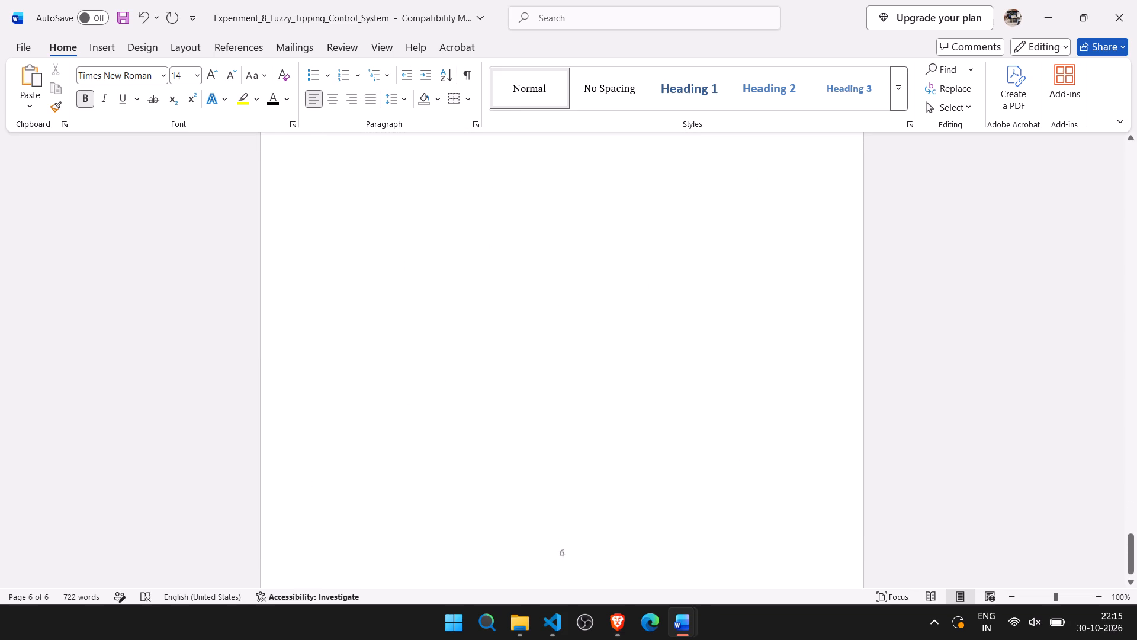
scroll(310, 369, "up", 7)
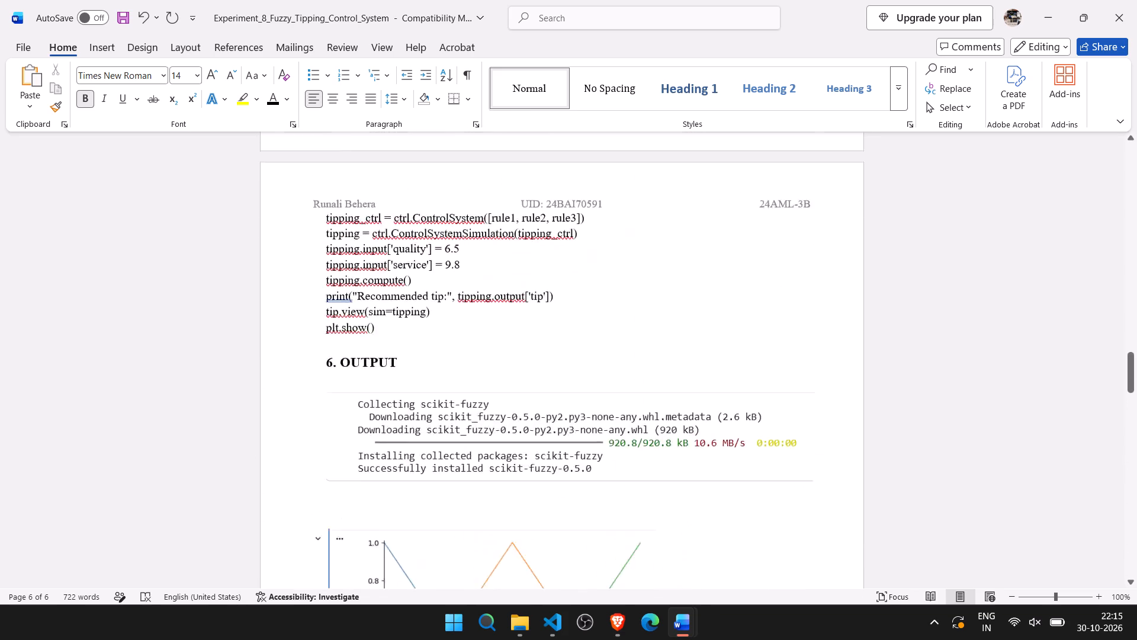
scroll(310, 369, "up", 1)
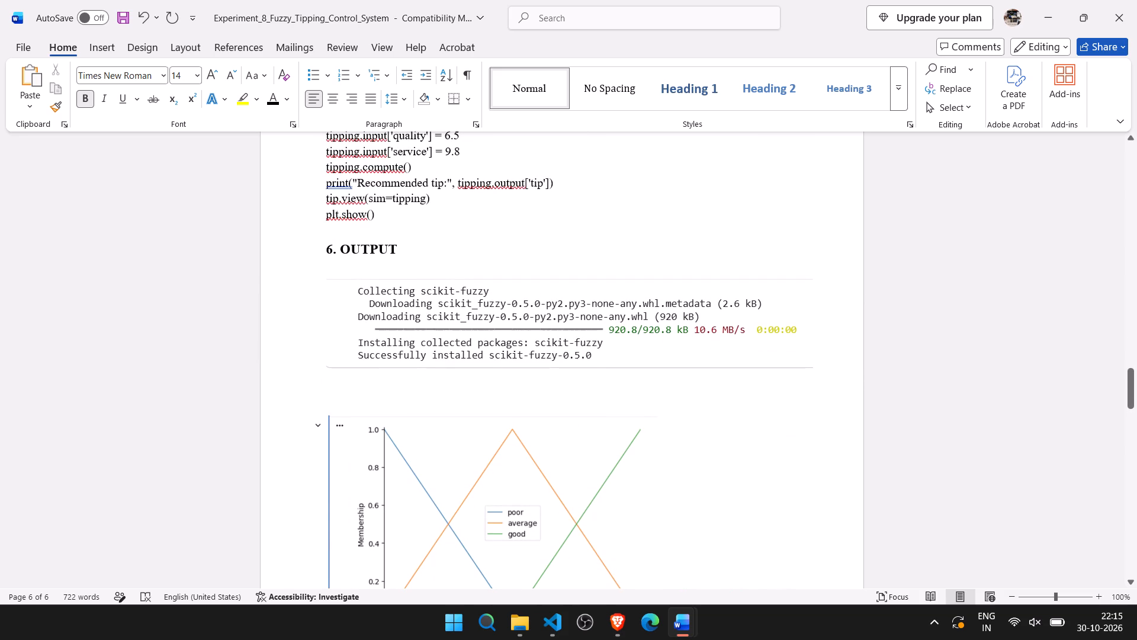
scroll(454, 313, "up", 7)
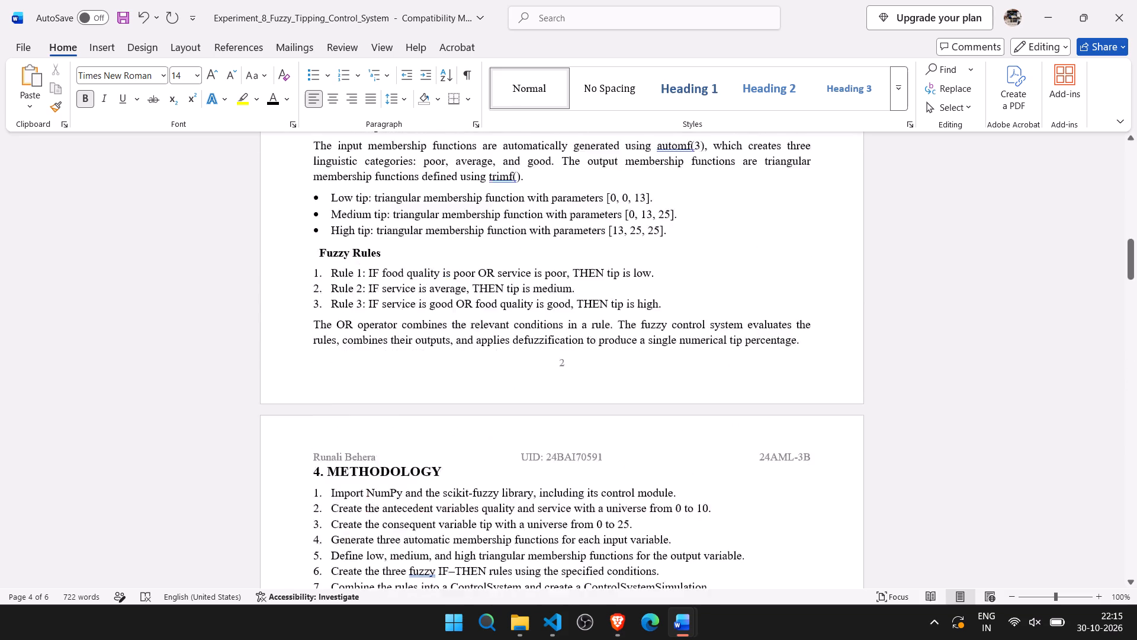
scroll(454, 313, "up", 3)
scroll(454, 313, "down", 1)
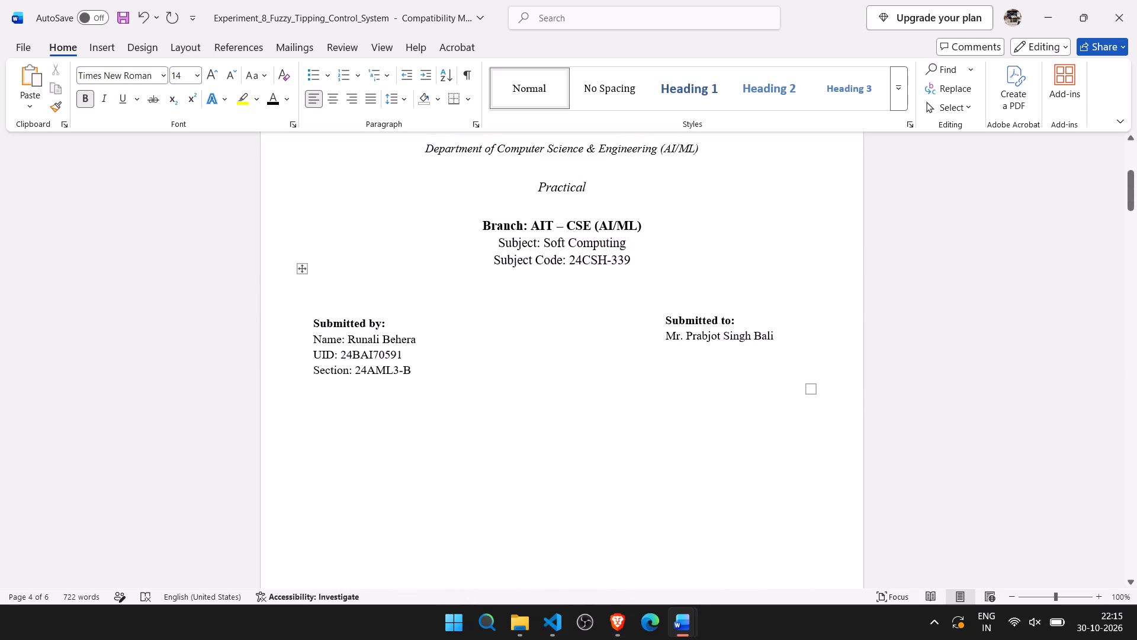
scroll(454, 313, "down", 3)
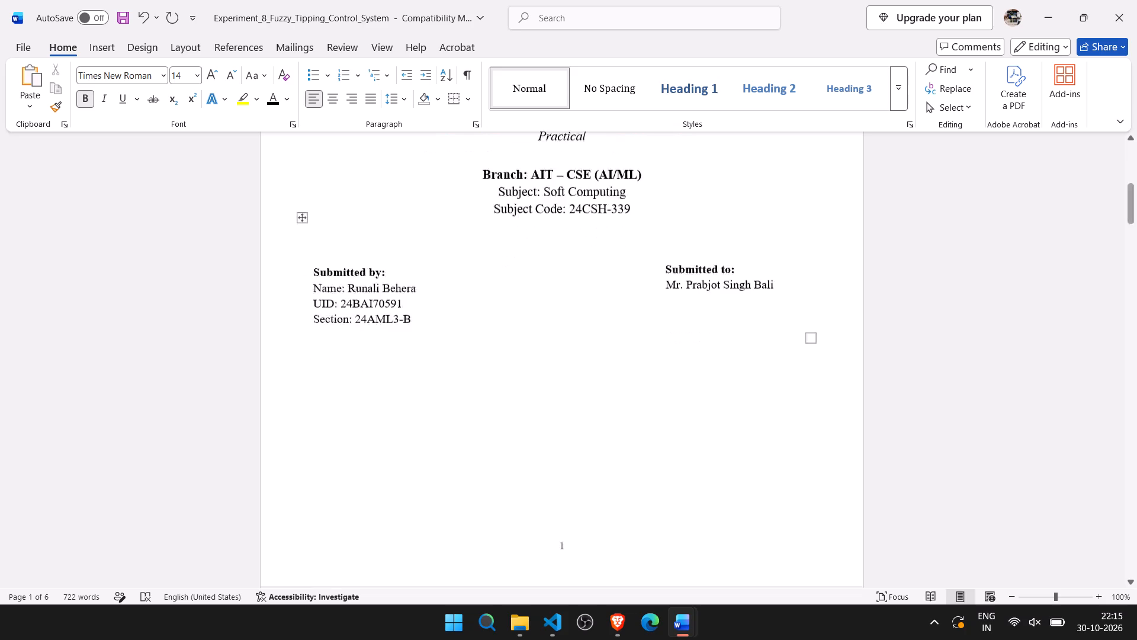
scroll(454, 313, "down", 1)
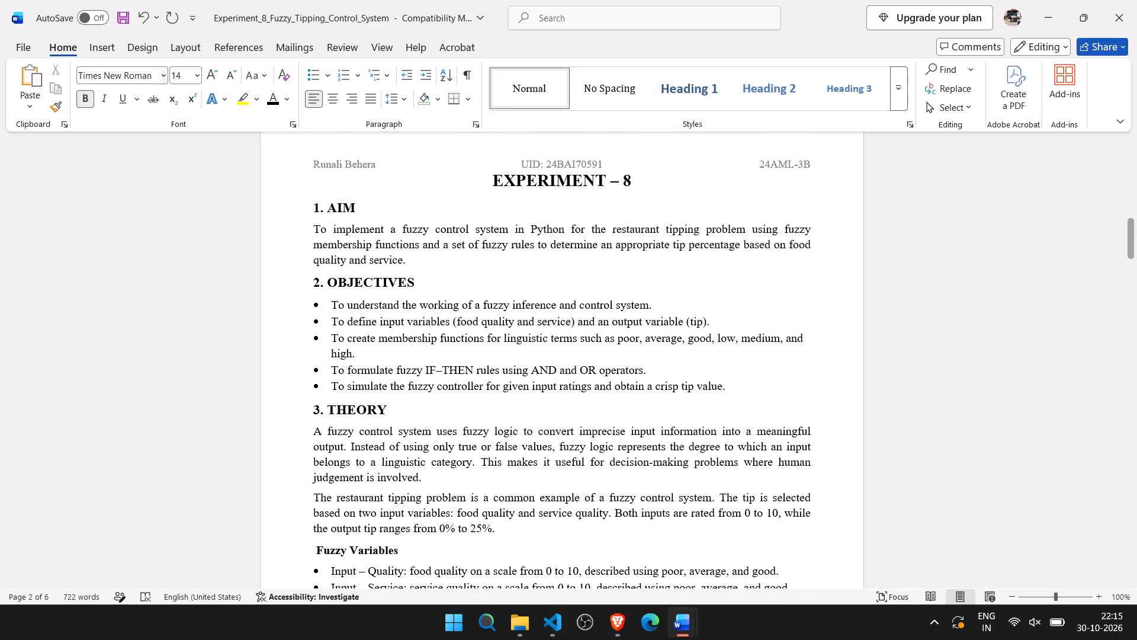
Start saving a copy of the report in the Downloads folder with the file name "Soft-Computing Exp-8".
left_click(24, 50)
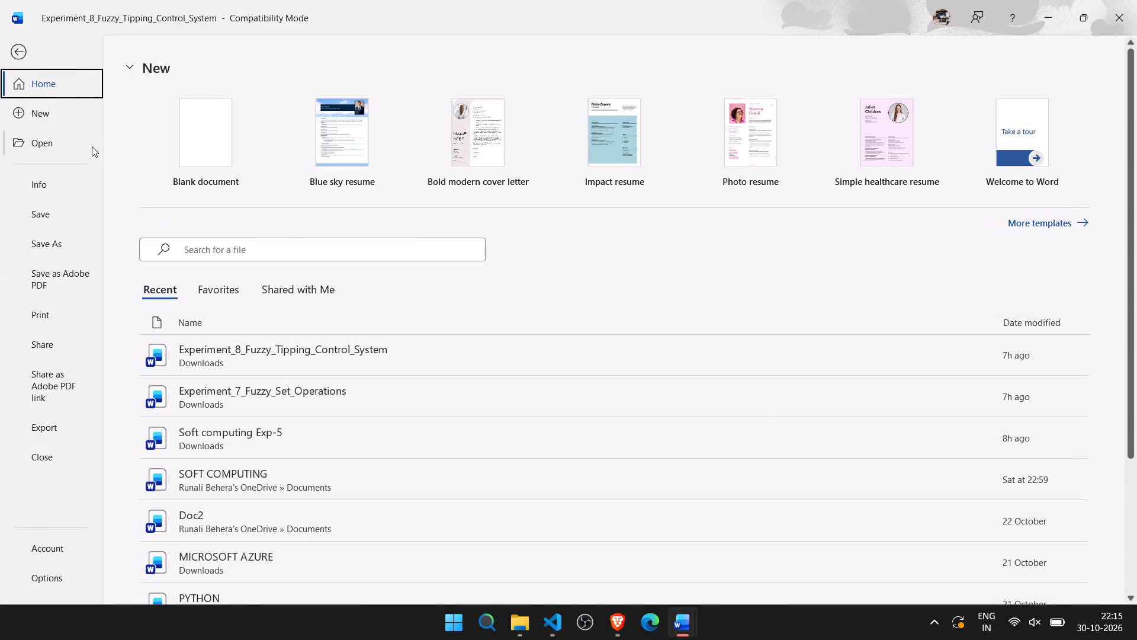
left_click(52, 244)
left_click(461, 162)
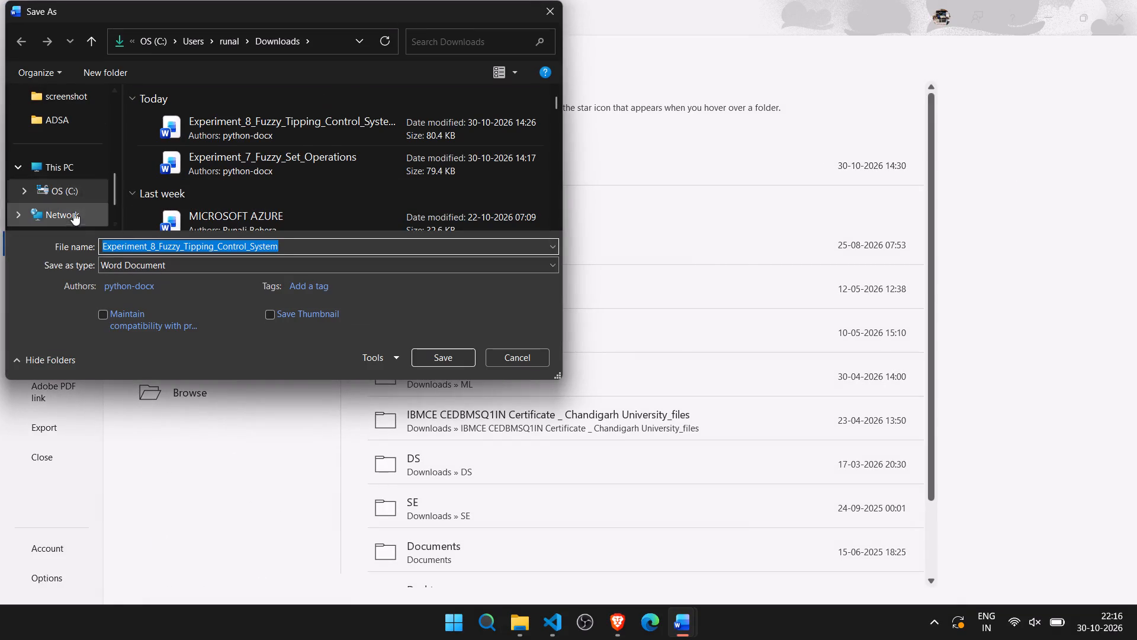
scroll(65, 171, "up", 2)
left_click(65, 196)
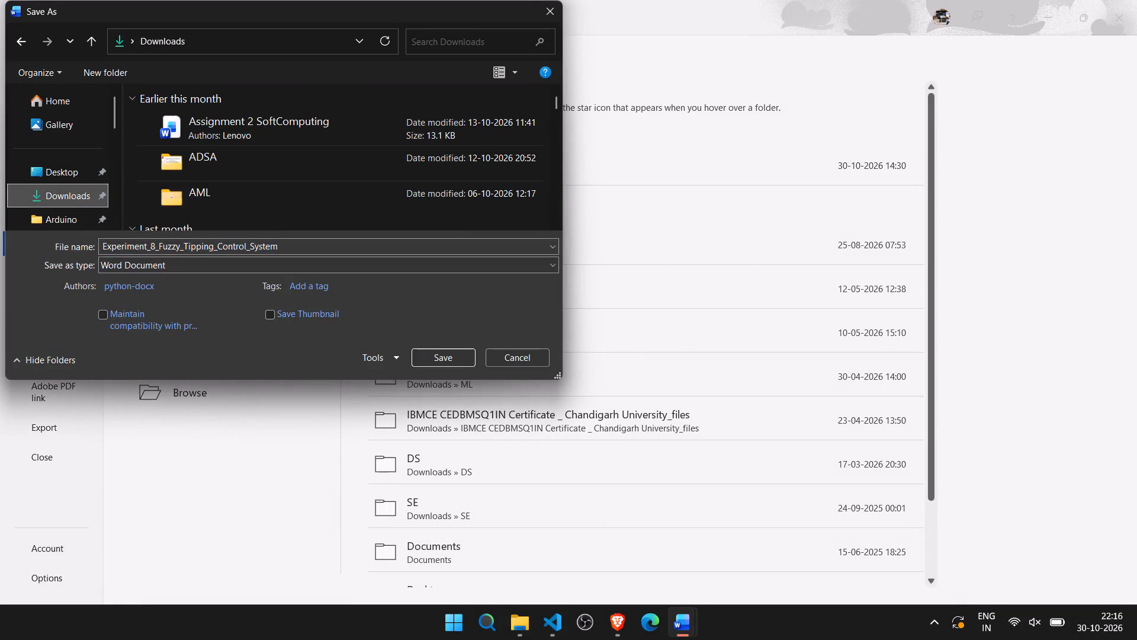
left_click(287, 252)
left_click(287, 252)
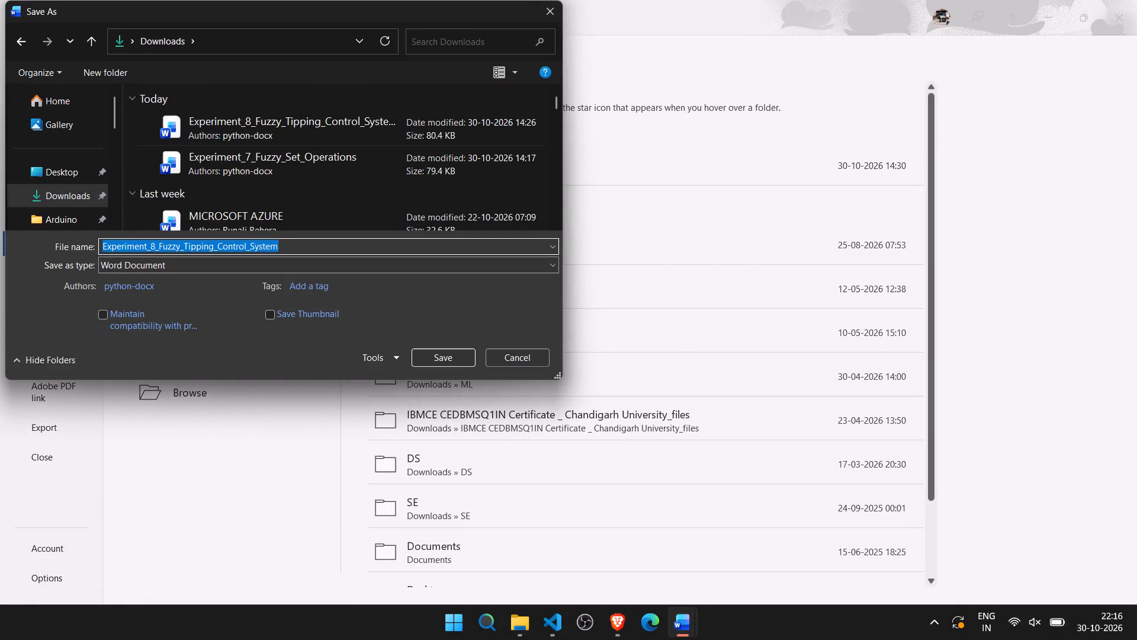
left_click(287, 252)
key("BackSpace")
key("BackSpace")
key("BackSpace")
key("BackSpace")
key("BackSpace")
key("BackSpace")
key("BackSpace")
key("BackSpace")
key("BackSpace")
key("BackSpace")
key("BackSpace")
key("BackSpace")
key("BackSpace")
key("BackSpace")
key("BackSpace")
key("BackSpace")
key("BackSpace")
key("BackSpace")
key("BackSpace")
key("BackSpace")
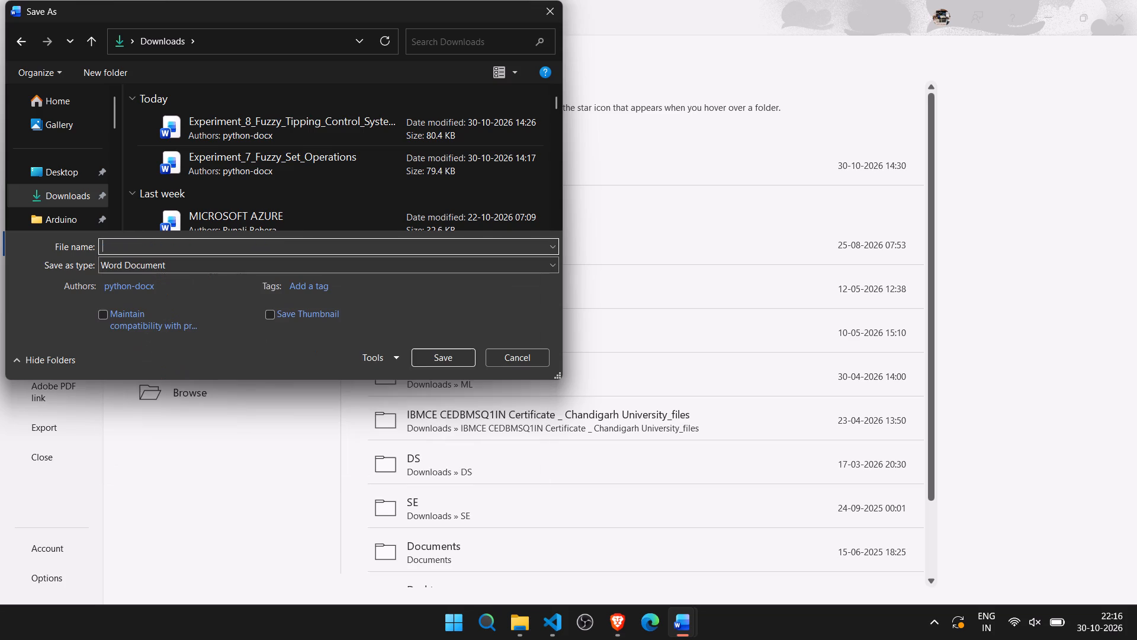
key("s")
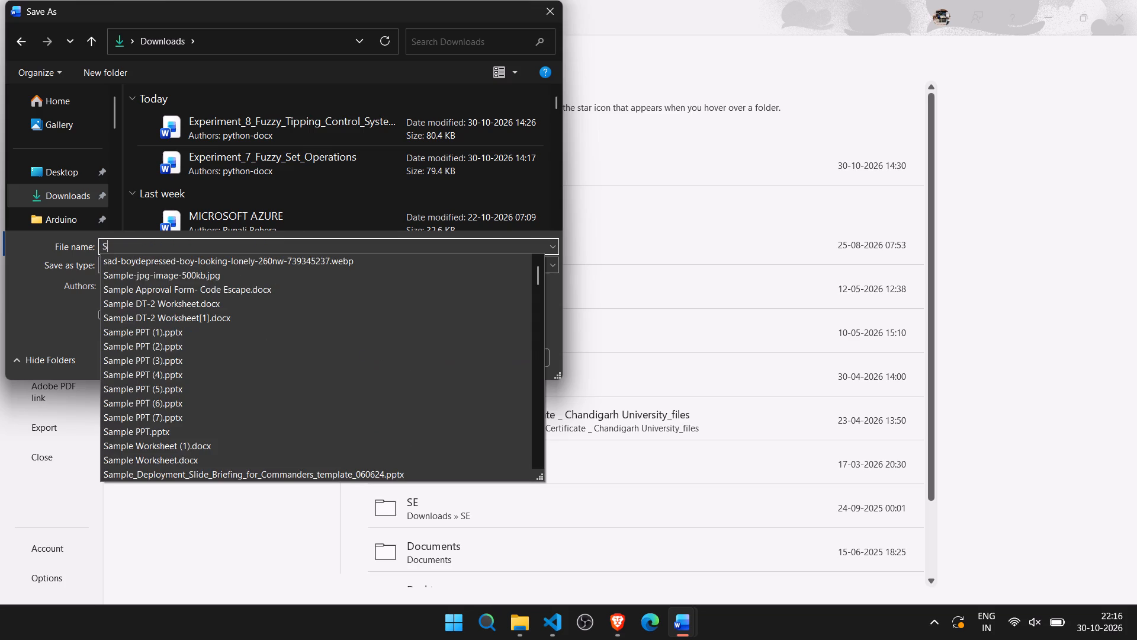
type("oft")
key("BackSpace")
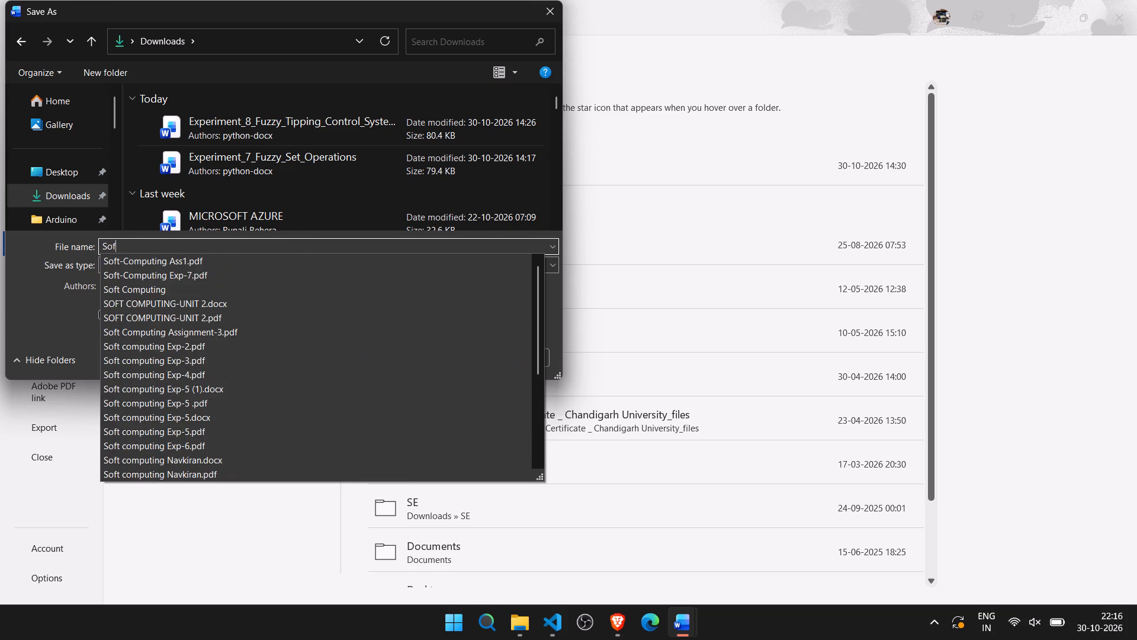
key("t")
key("minus")
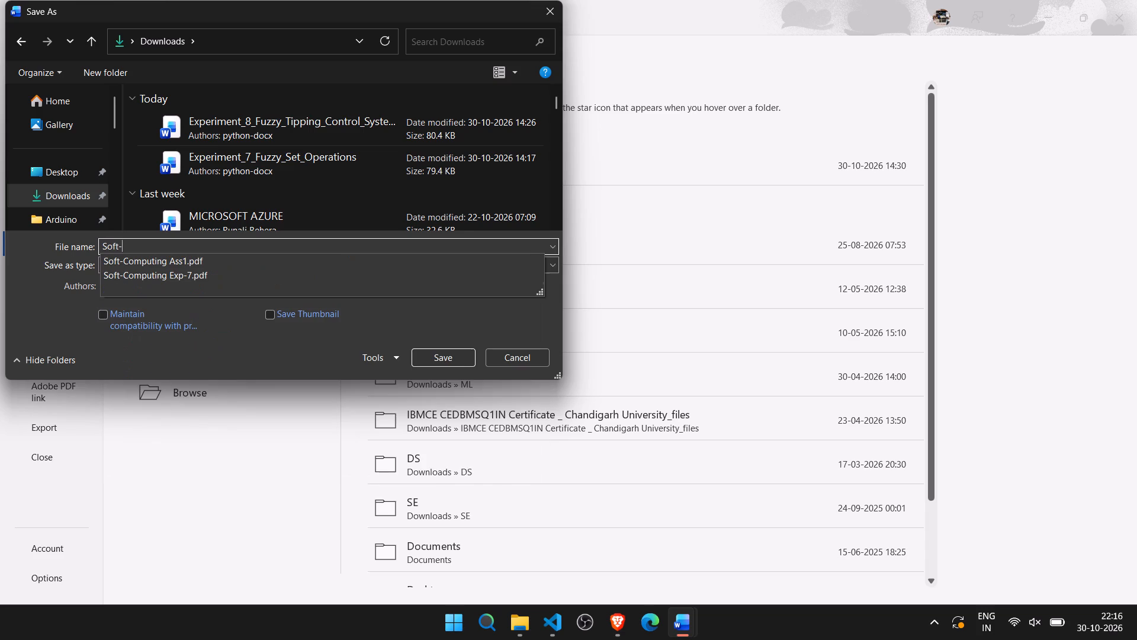
type("Computig")
key("space")
key("BackSpace")
key("BackSpace")
type("nn")
key("BackSpace")
type("g")
key("space")
type("Exp-")
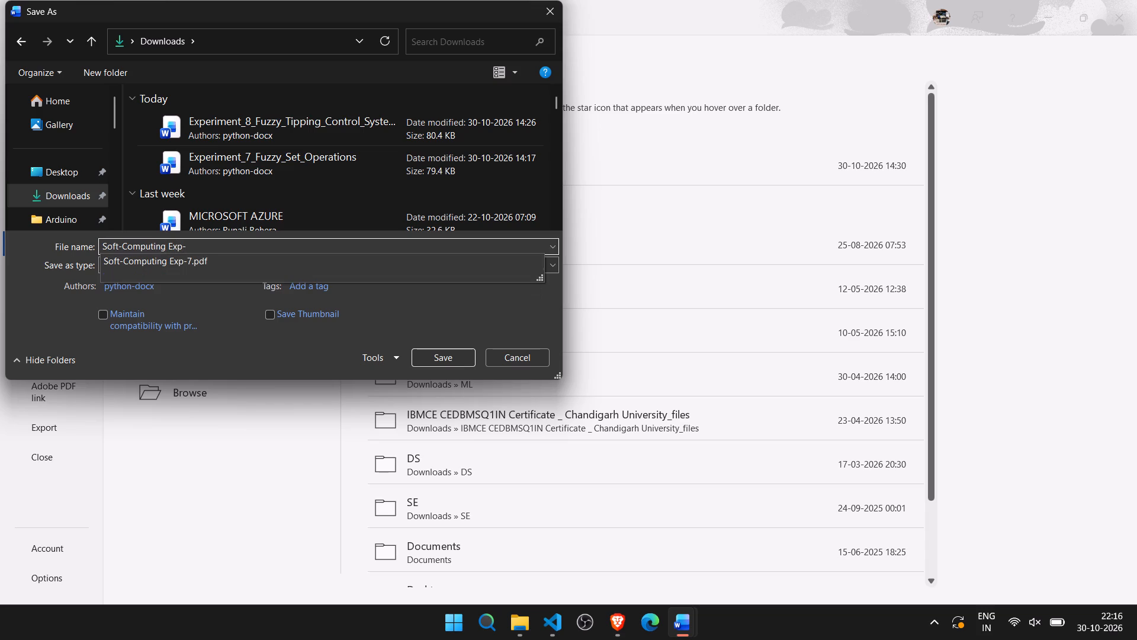
key("8")
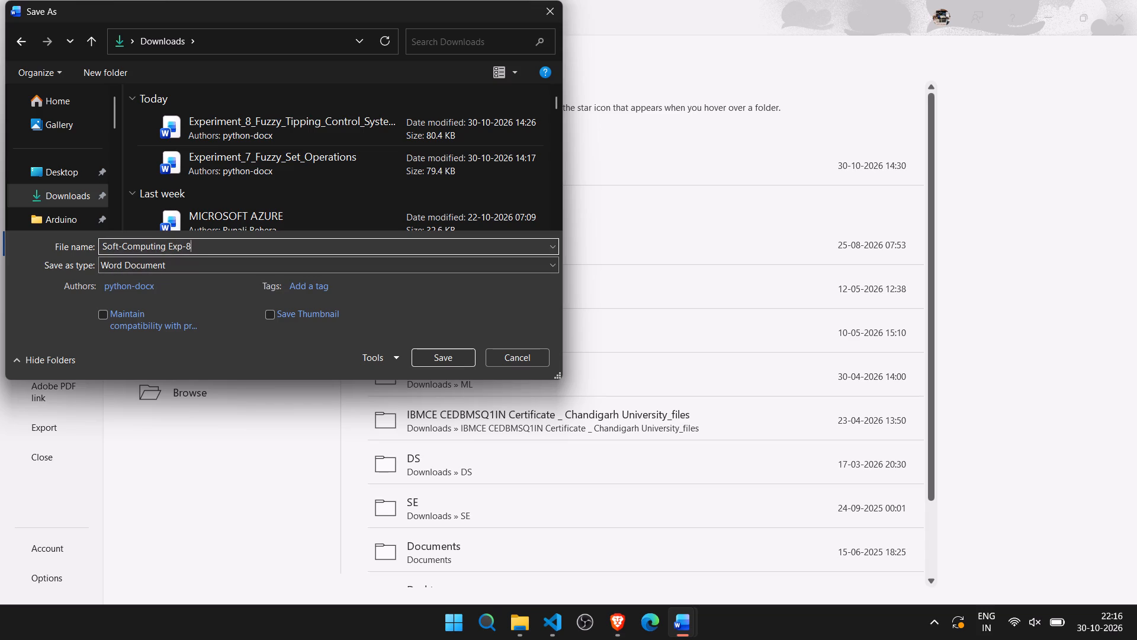
Set the copy's file type to PDF and save it.
left_click(390, 264)
left_click(388, 350)
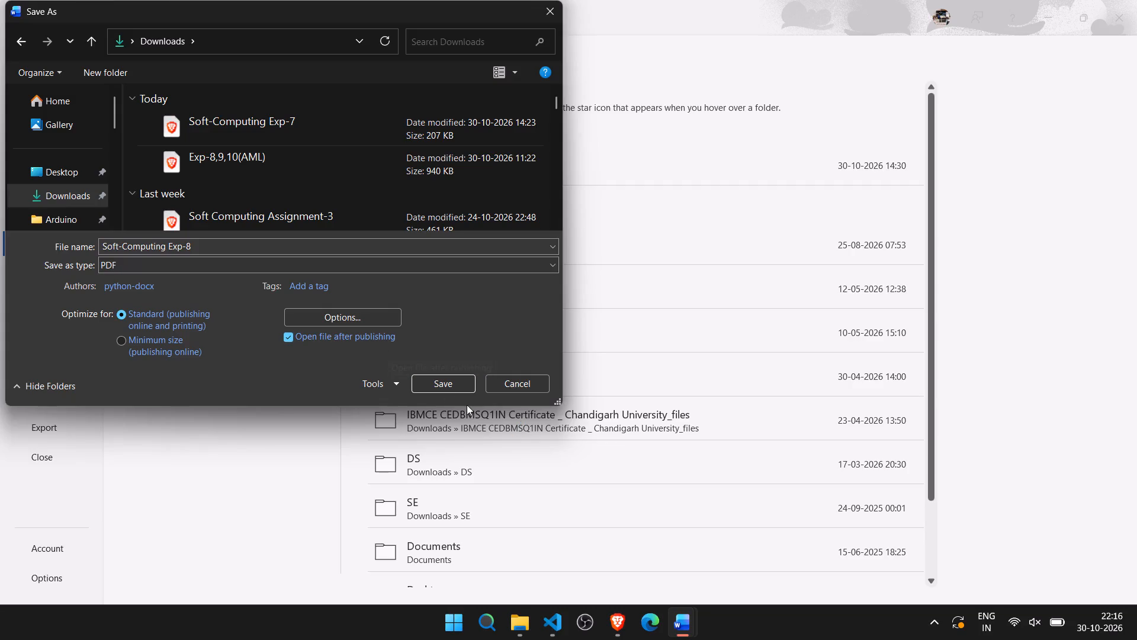
left_click(444, 387)
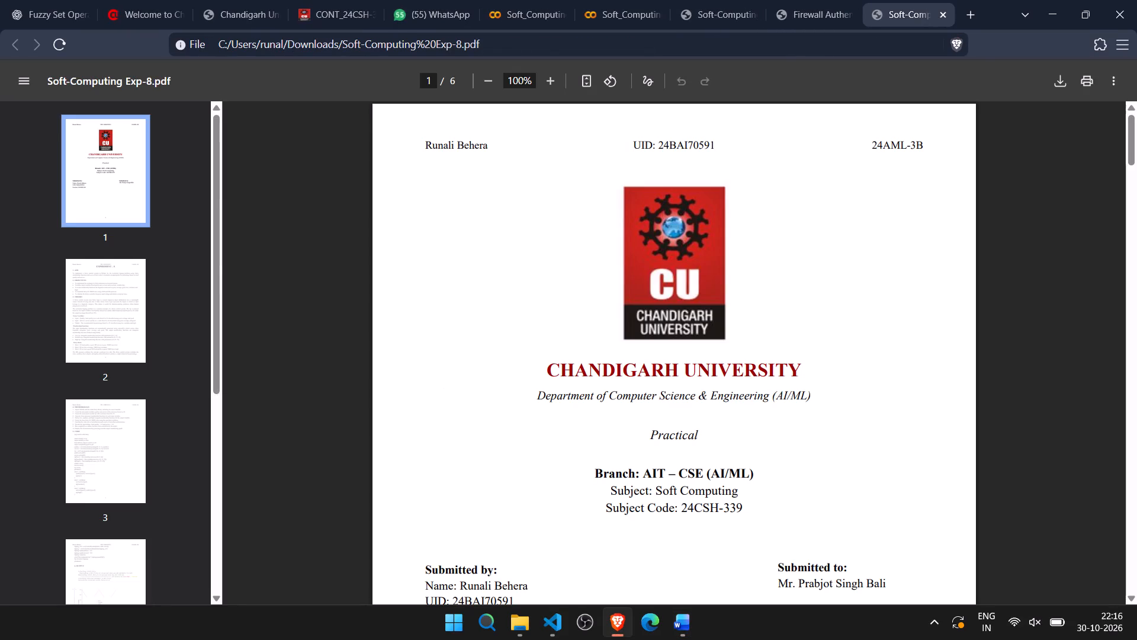
Review the exported PDF from the cover page through the theory, code and output pages to the end of the learning outcomes.
scroll(744, 387, "down", 6)
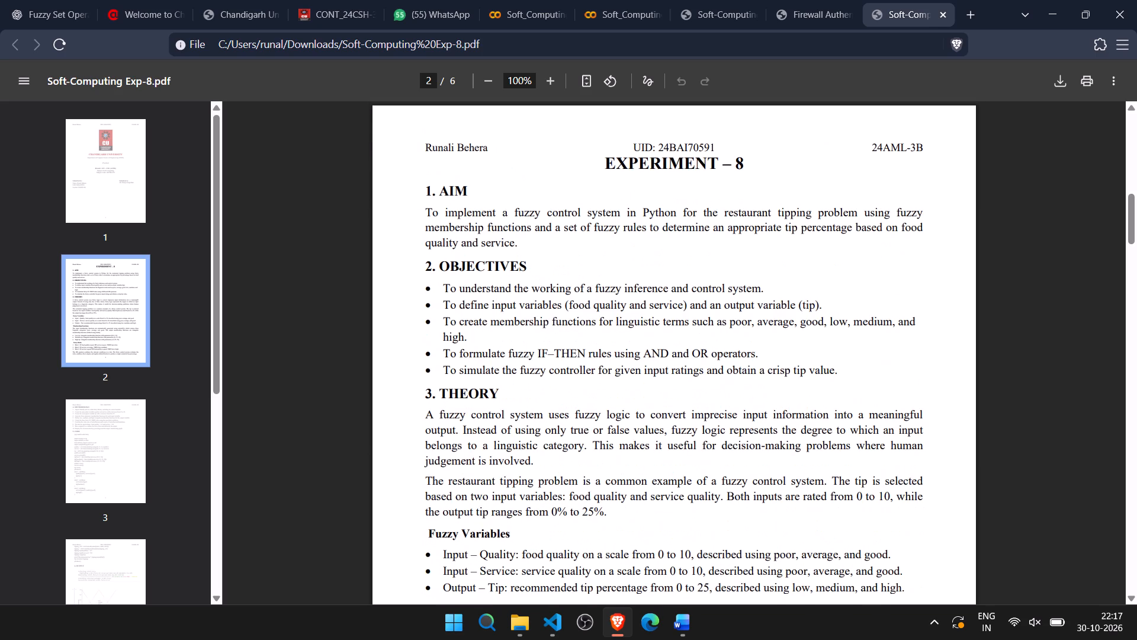
scroll(744, 387, "down", 3)
scroll(744, 387, "up", 1)
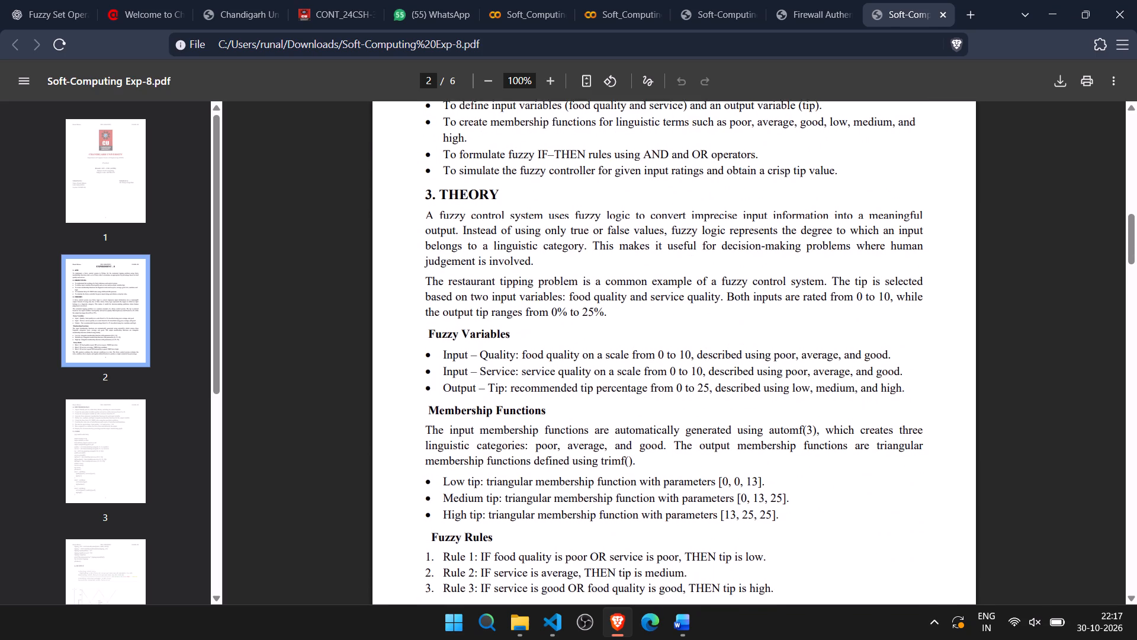
scroll(744, 387, "up", 1)
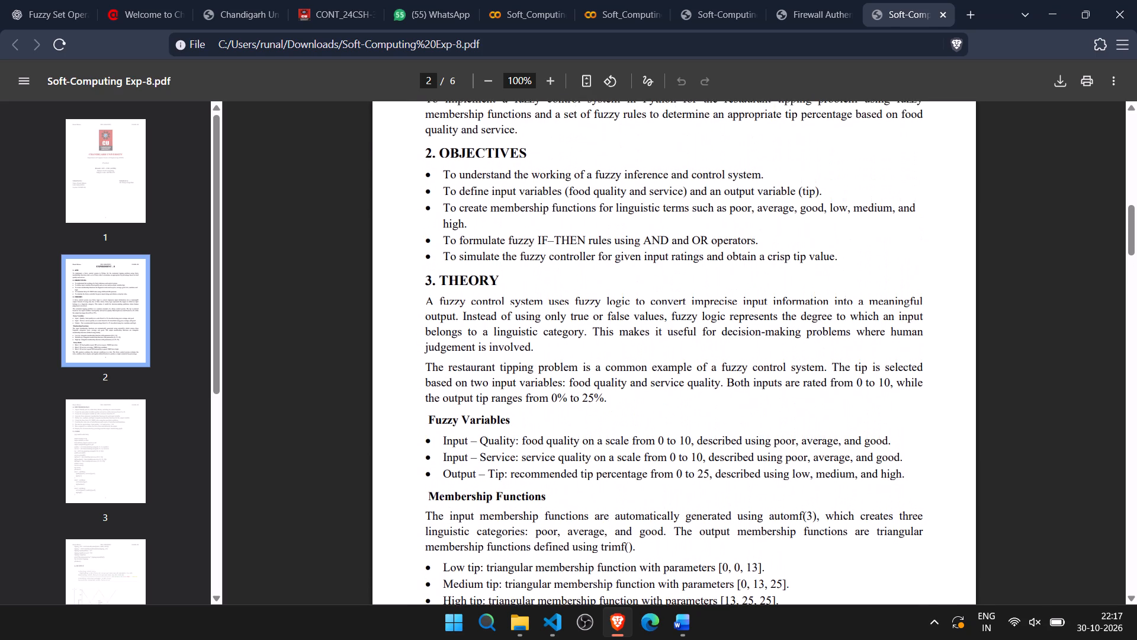
scroll(744, 387, "down", 3)
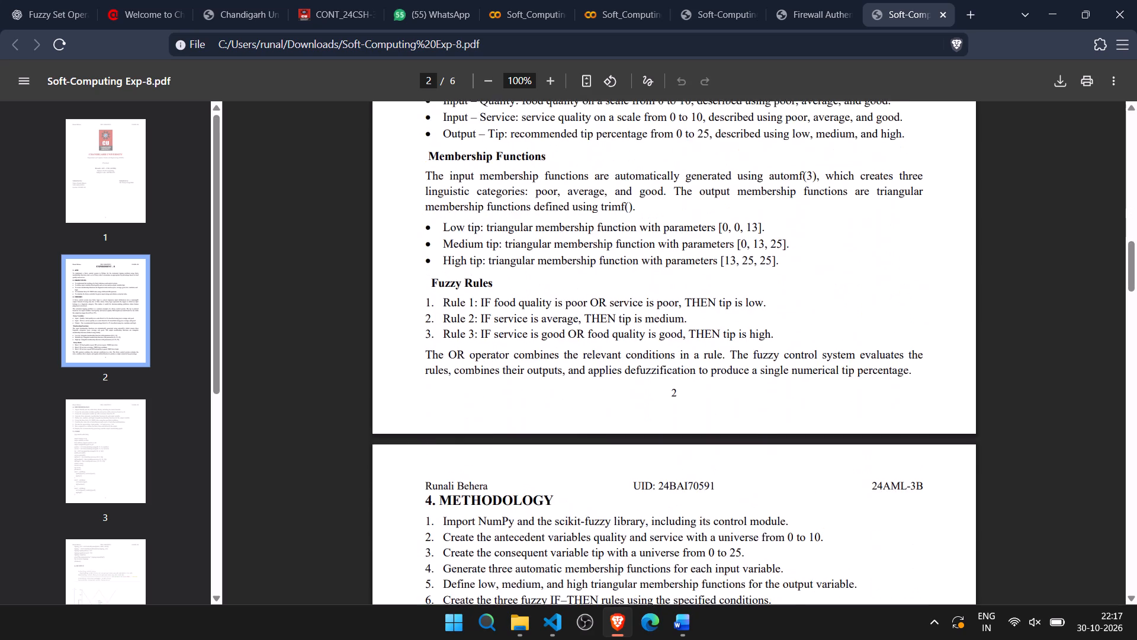
scroll(744, 387, "down", 6)
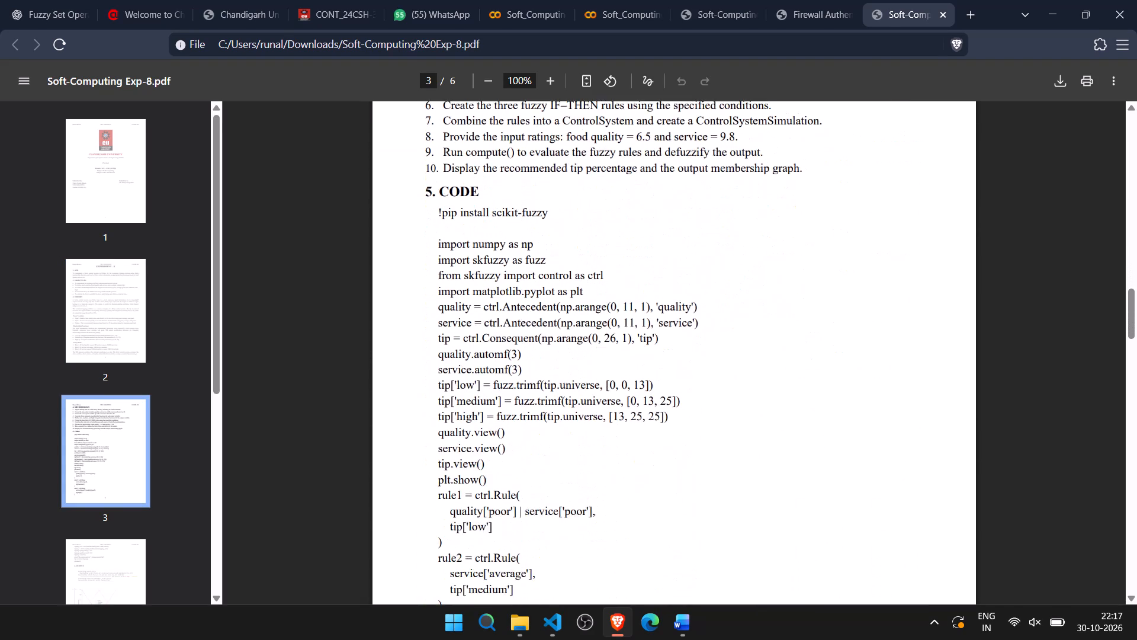
scroll(744, 387, "down", 5)
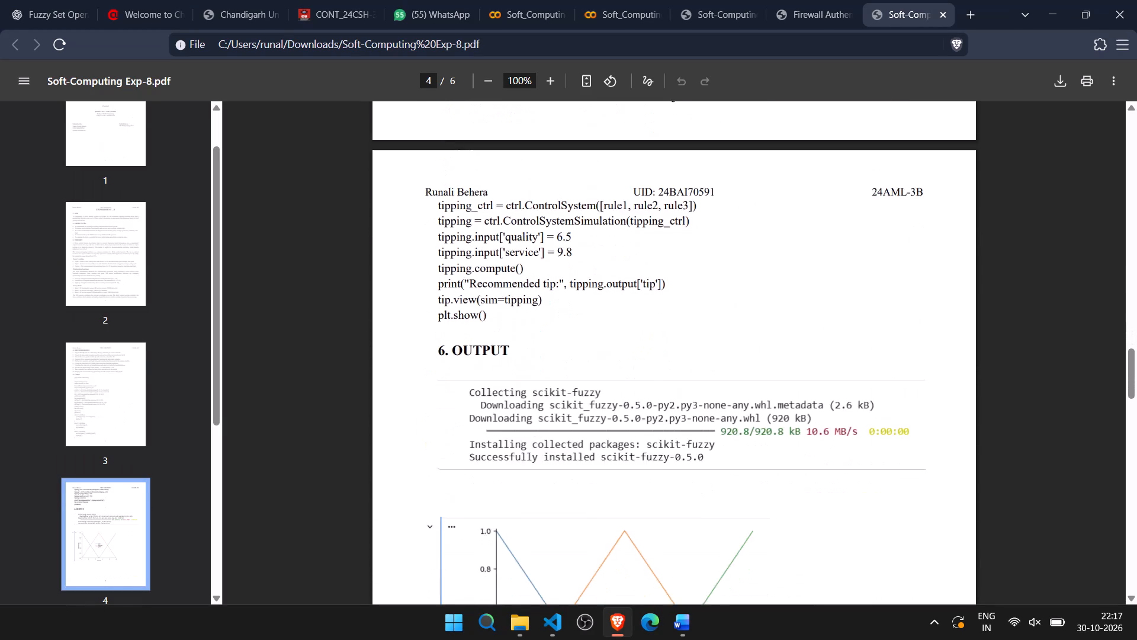
scroll(744, 387, "down", 5)
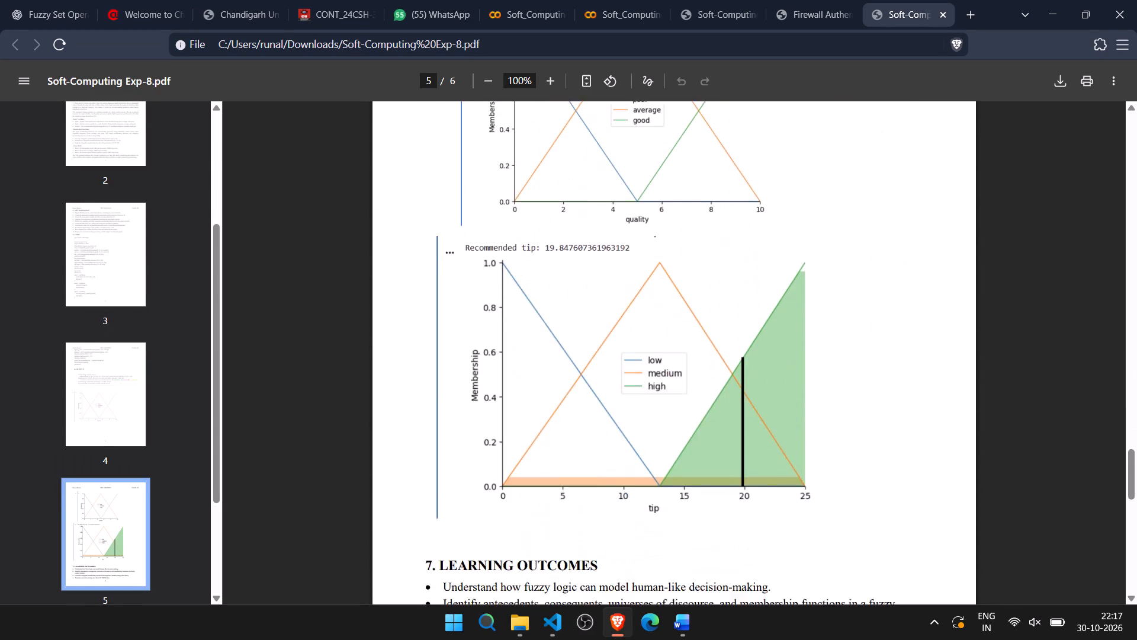
scroll(744, 387, "down", 3)
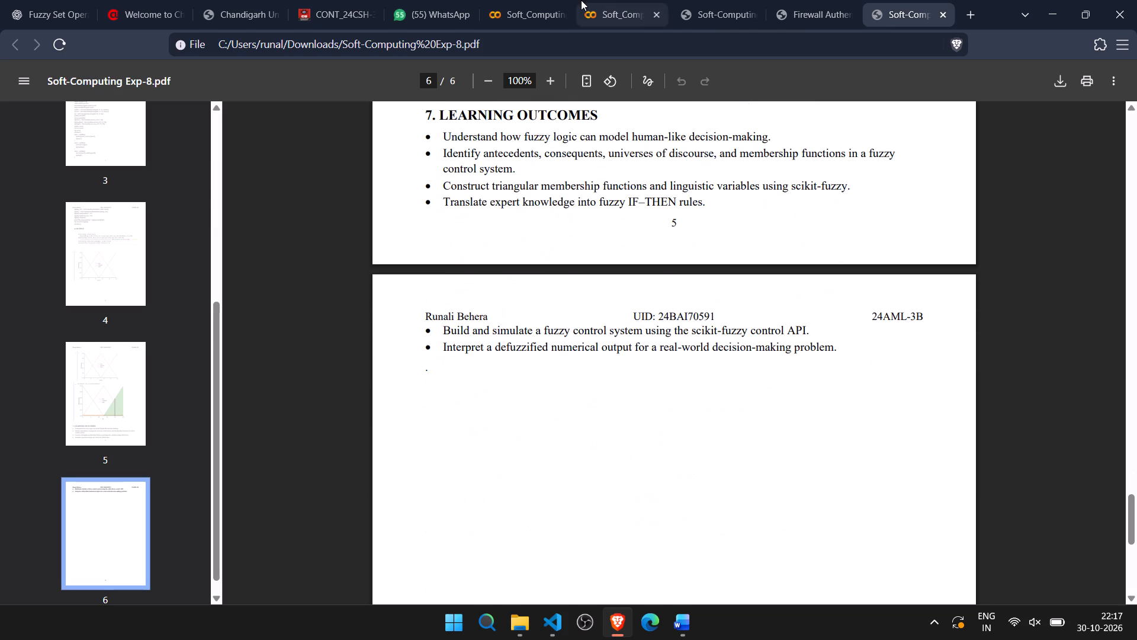